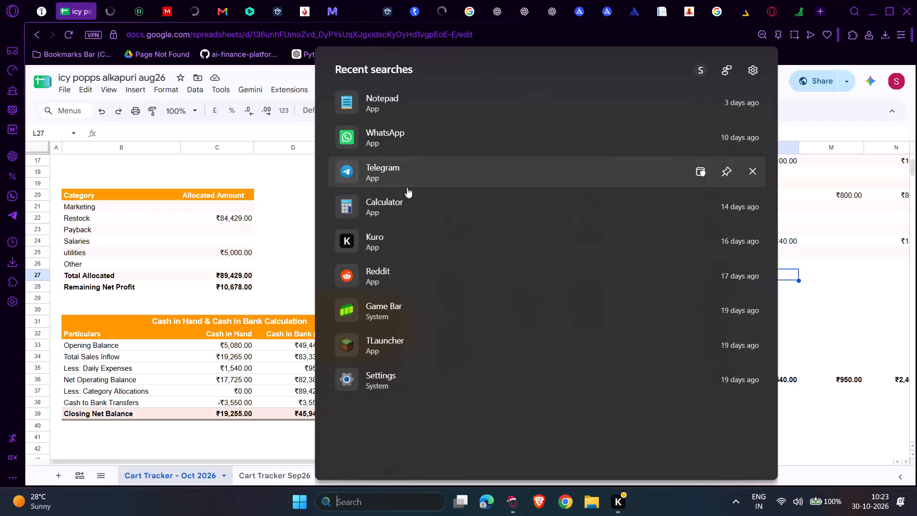
Open the Calculator app alongside the October 2026 cart tracker sheet.
click(380, 199)
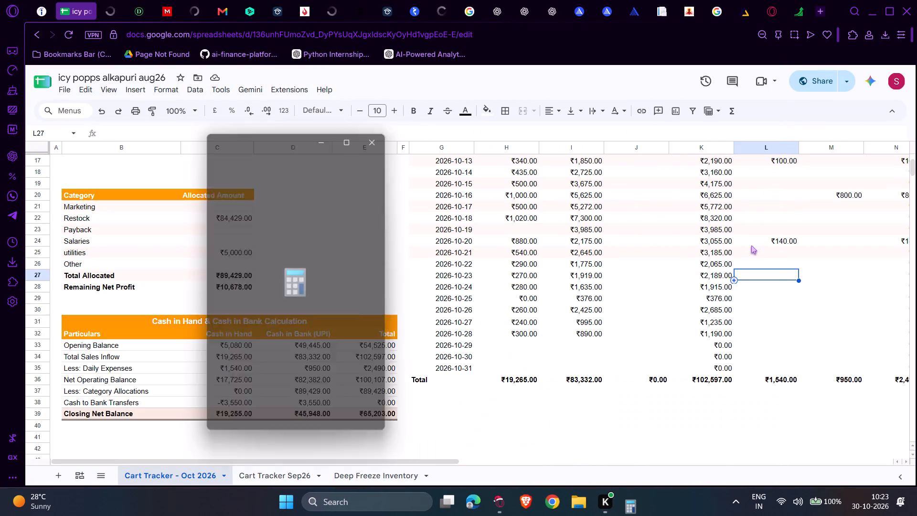
scroll(751, 246, up, 1)
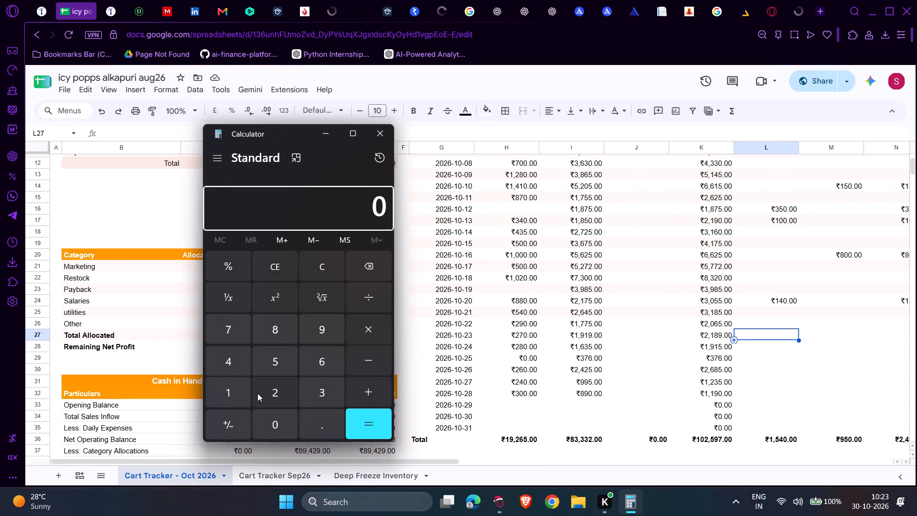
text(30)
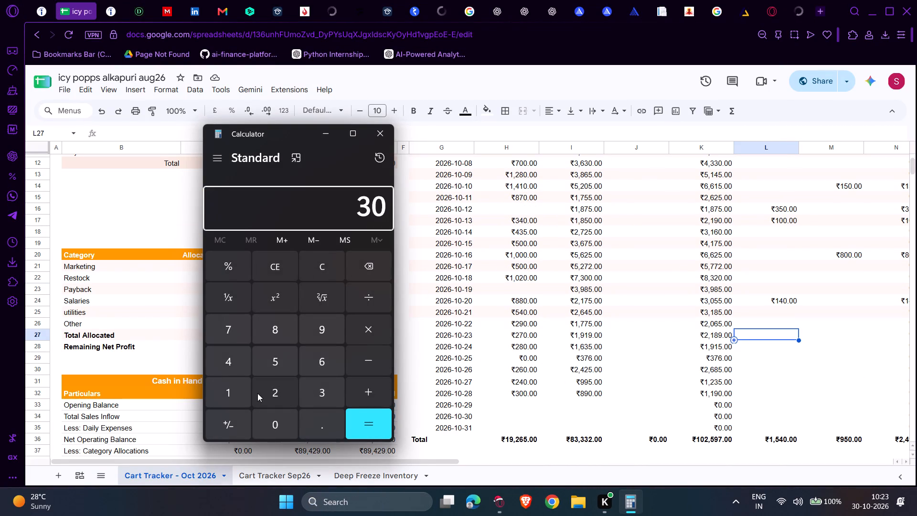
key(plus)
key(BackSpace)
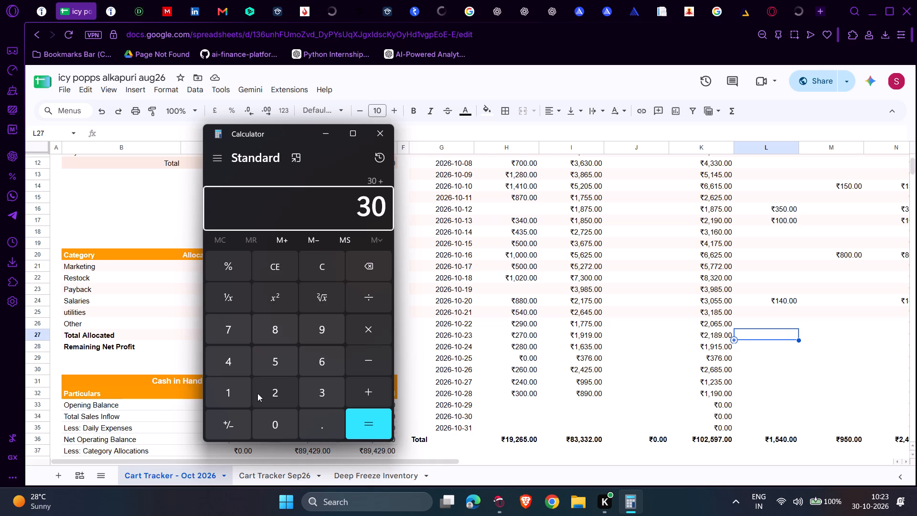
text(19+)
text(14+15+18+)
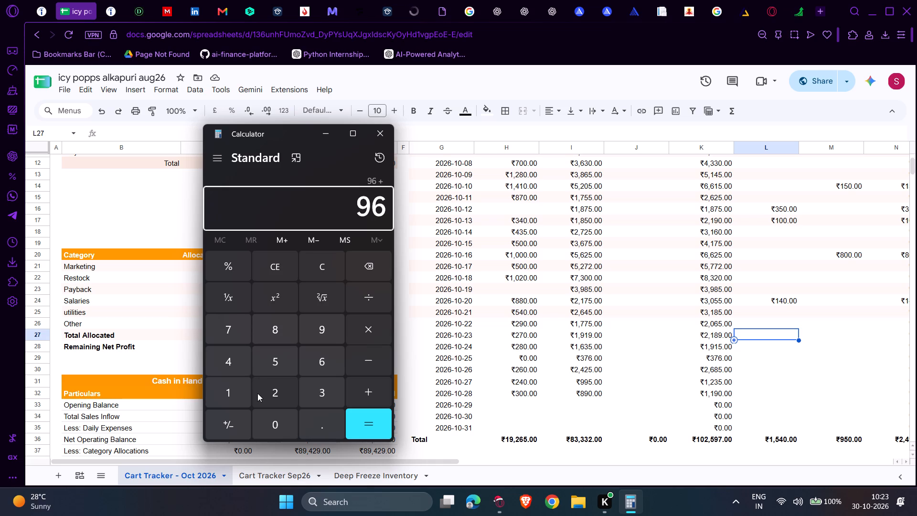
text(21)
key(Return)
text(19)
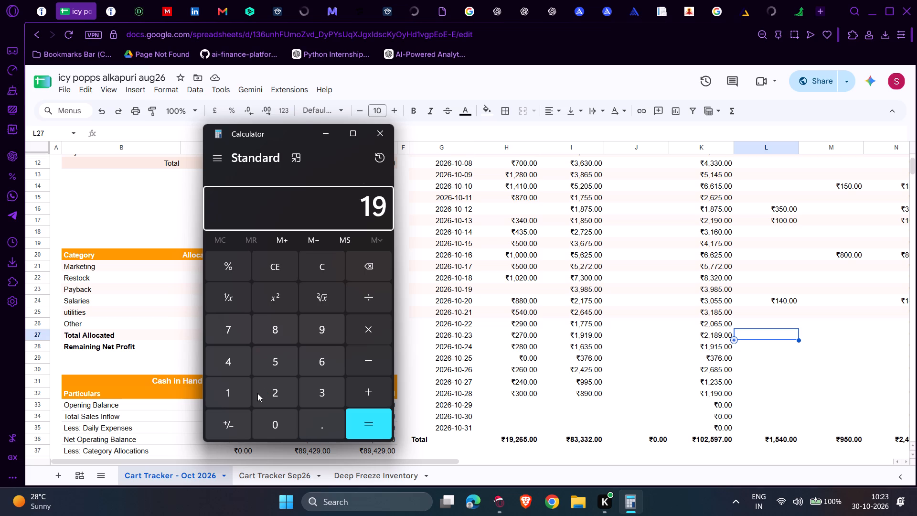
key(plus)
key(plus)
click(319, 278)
Add up 30, 19, 14, 15, 18, 21, 19 and 14 in the calculator.
text(30+)
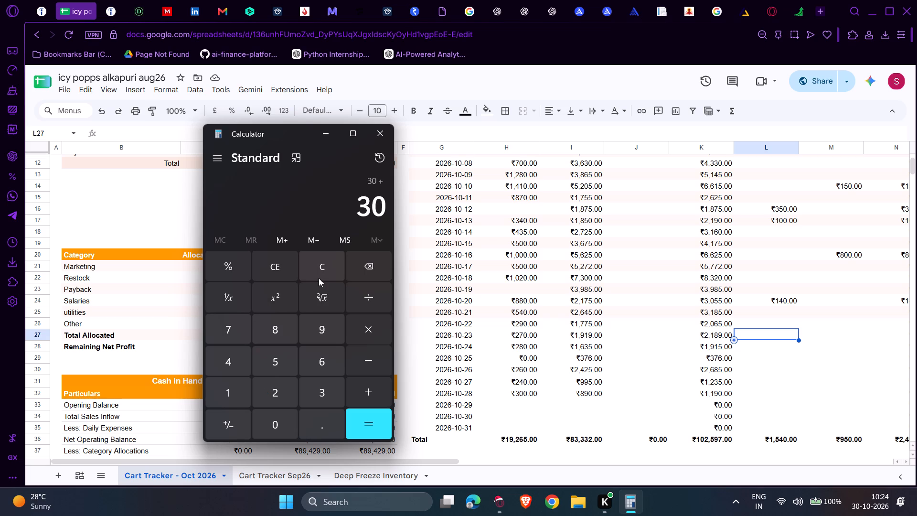
text(19+)
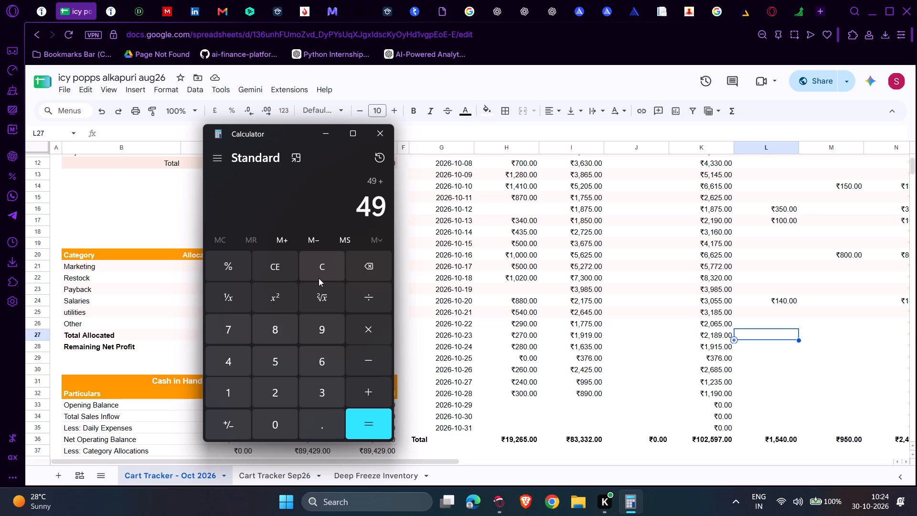
text(14+)
text(15+)
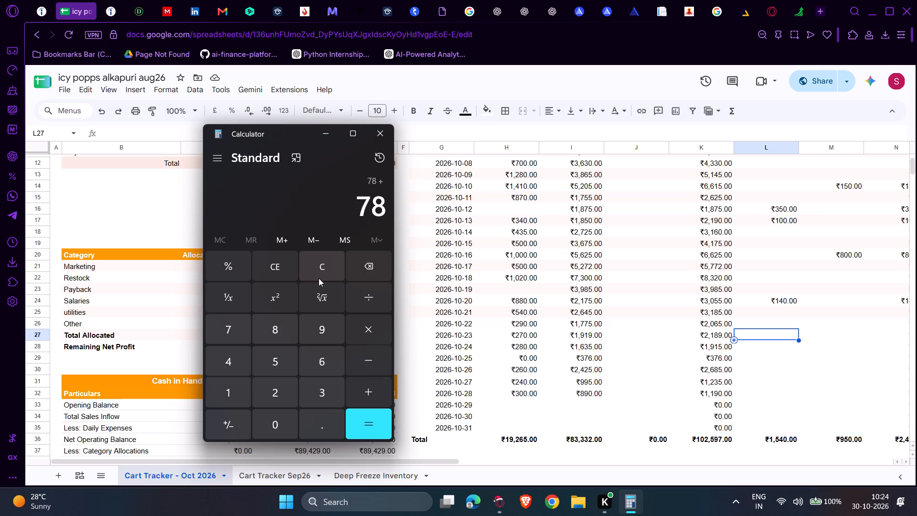
text(18+)
text(21+)
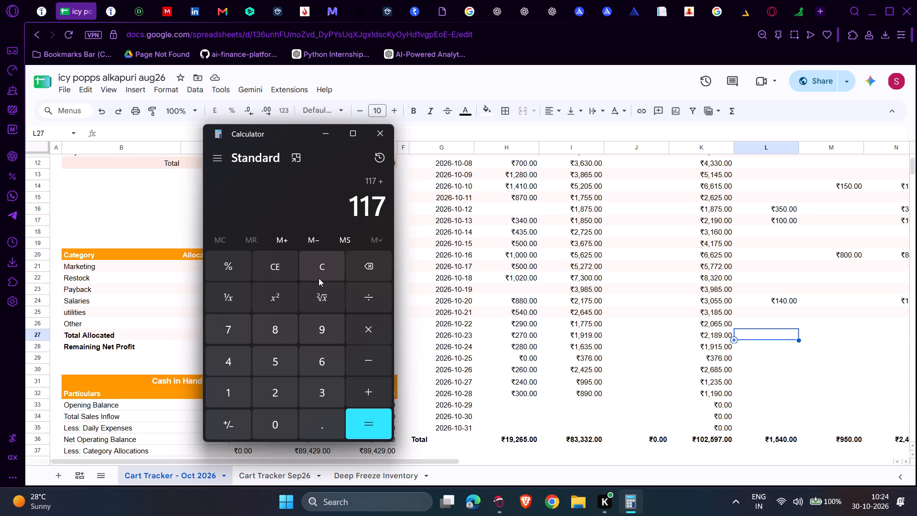
text(19+)
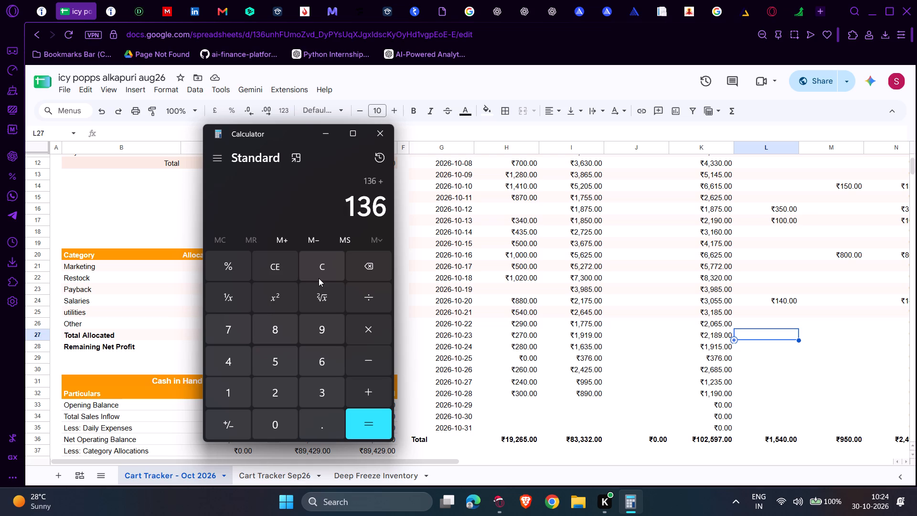
text(14+)
Subtract 13, 15, 12, 8, 10, 5, 14 and 10 from the running sum.
key(minus)
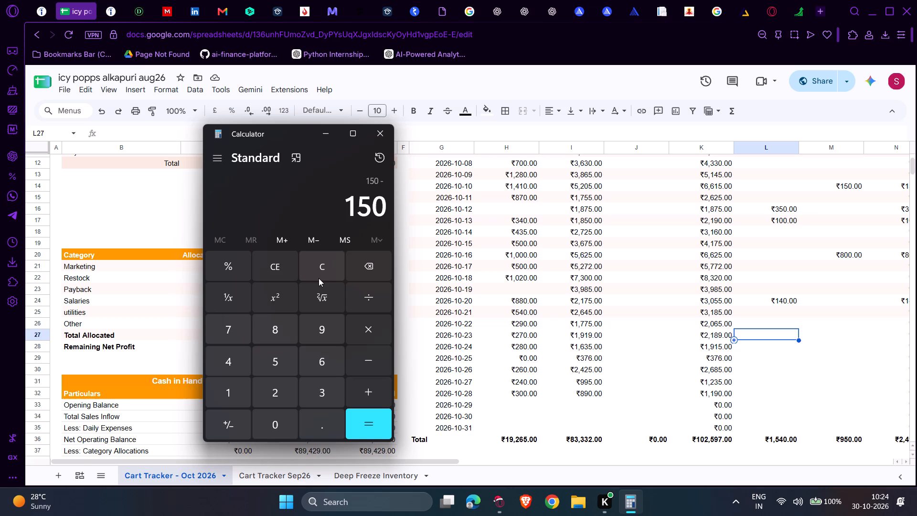
text(13)
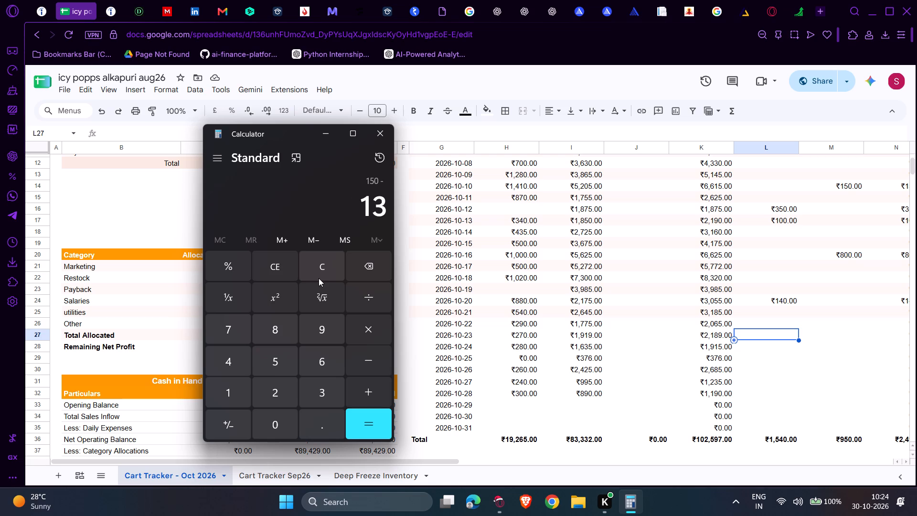
key(minus)
text(15-12)
key(minus)
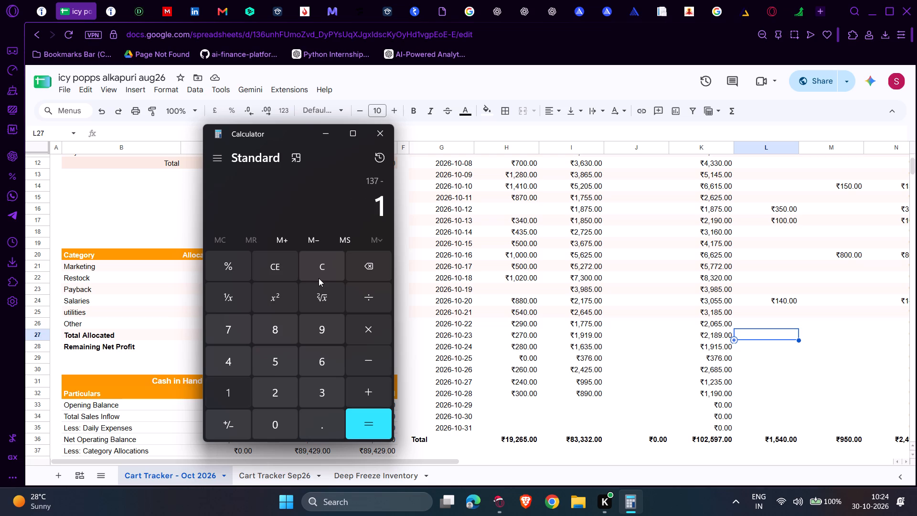
text(8-10-)
text(5-)
text(-14)
text(-10)
key(Return)
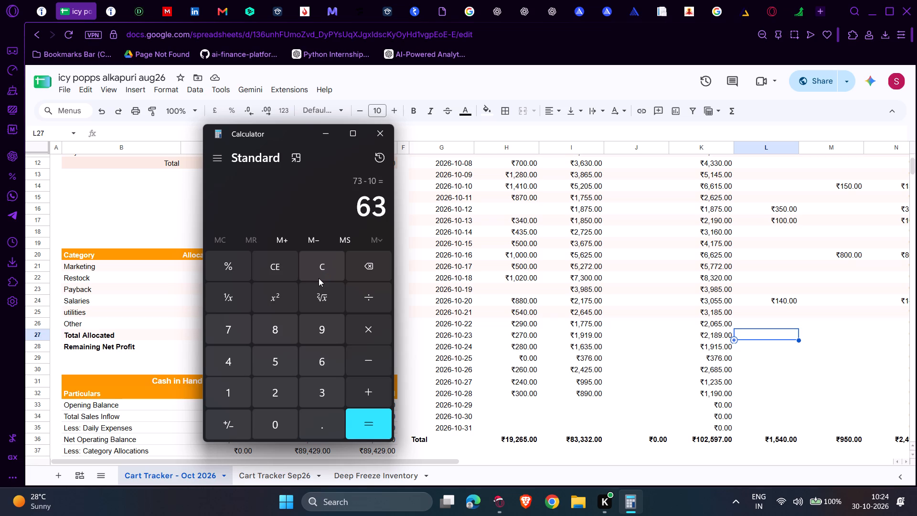
Multiply the result by 25.
text(*25)
key(Return)
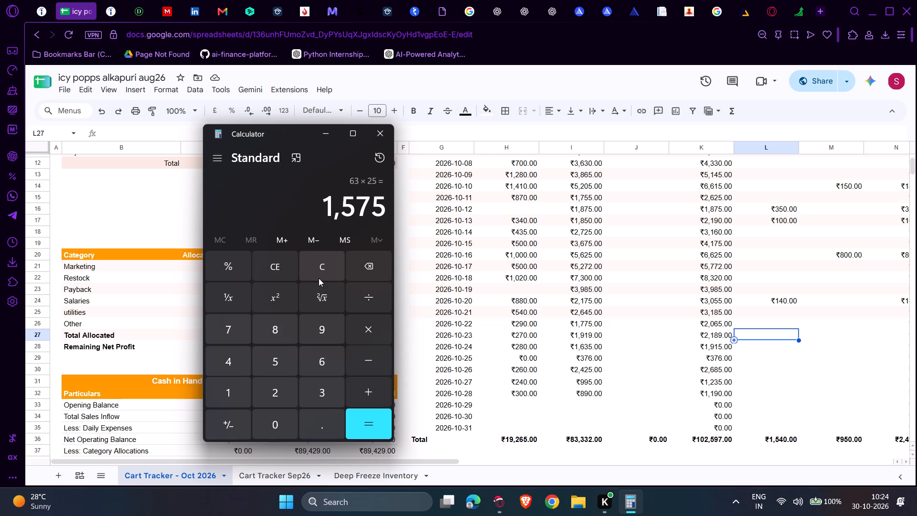
Clear the calculator and add up 20, 12, 22, 16, 18, 17, 16, 15 and 12.
click(319, 278)
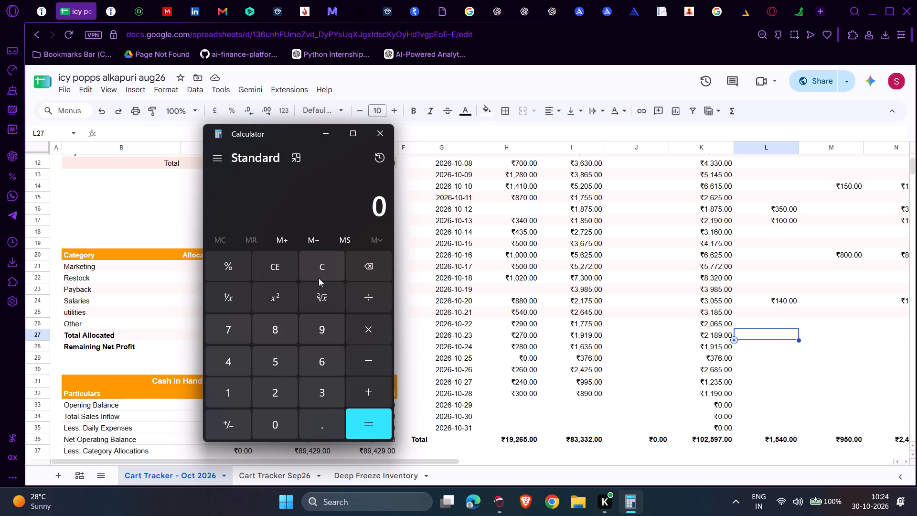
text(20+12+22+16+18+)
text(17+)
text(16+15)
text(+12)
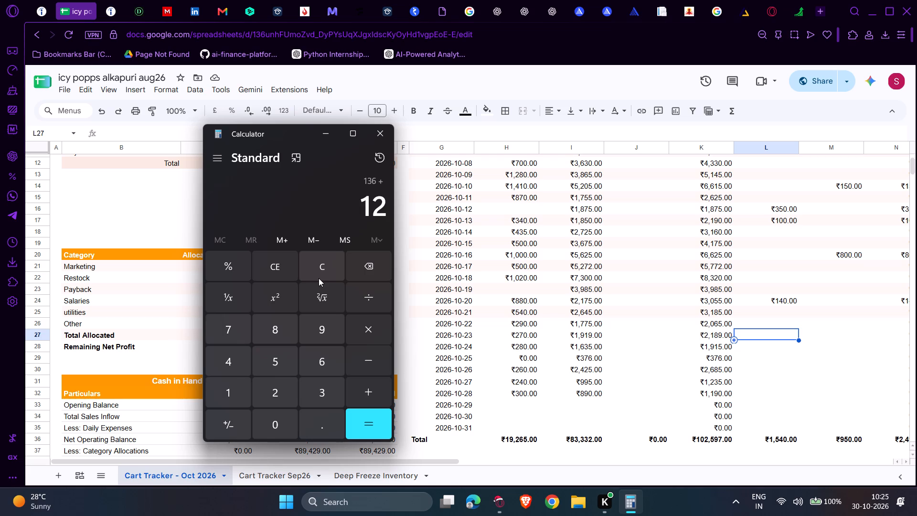
Subtract 4, 21, 17, 16, 17 and 7 from the running sum.
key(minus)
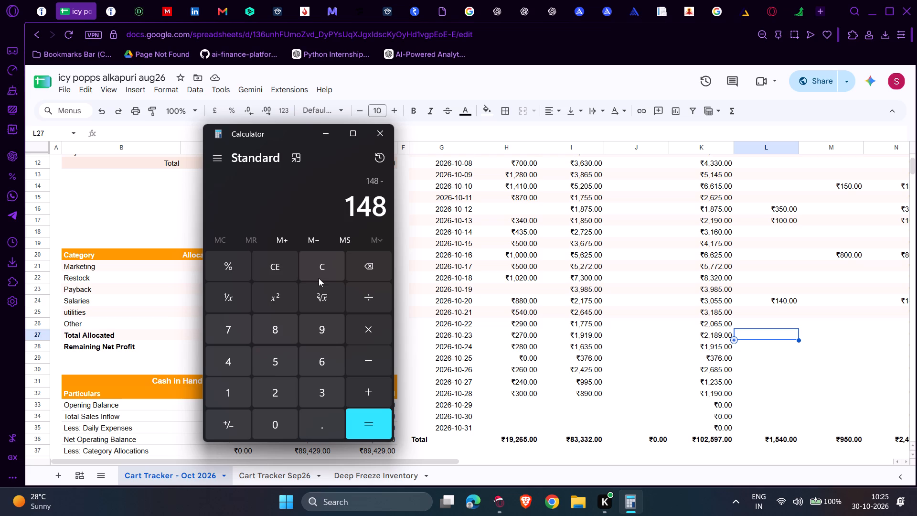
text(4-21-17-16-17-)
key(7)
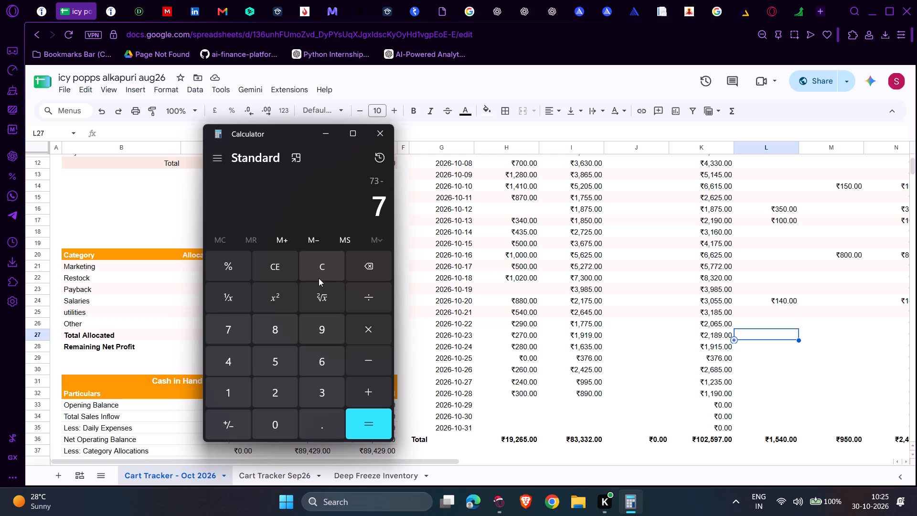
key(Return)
Multiply the result by 15.
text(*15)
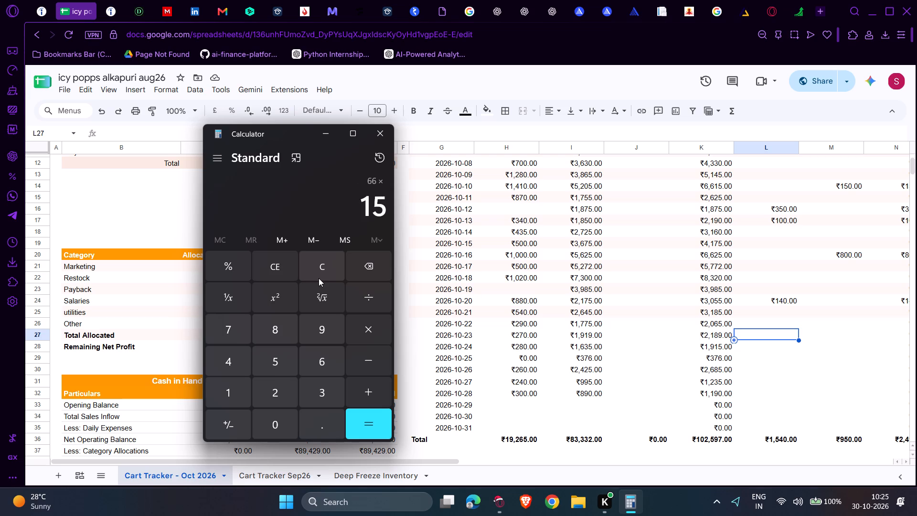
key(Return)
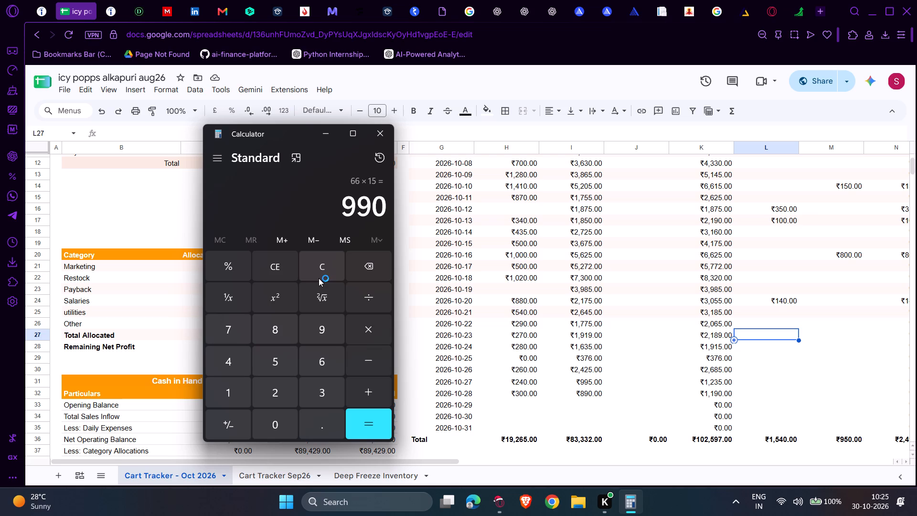
Add the earlier product of 1575 to the current result.
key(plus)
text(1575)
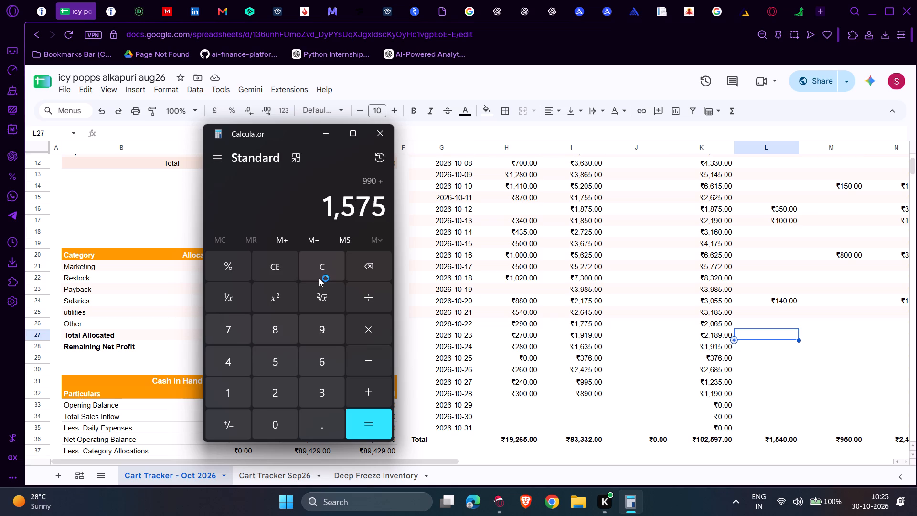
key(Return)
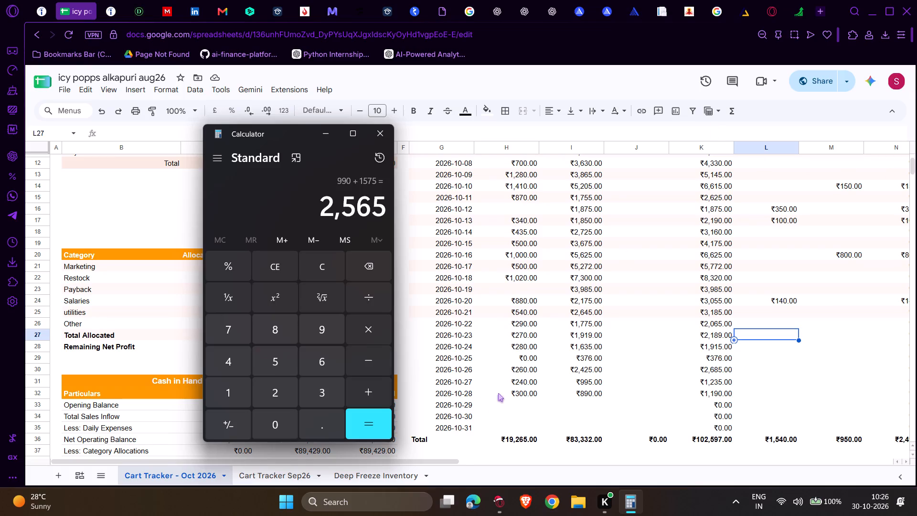
click(355, 515)
click(356, 512)
click(359, 503)
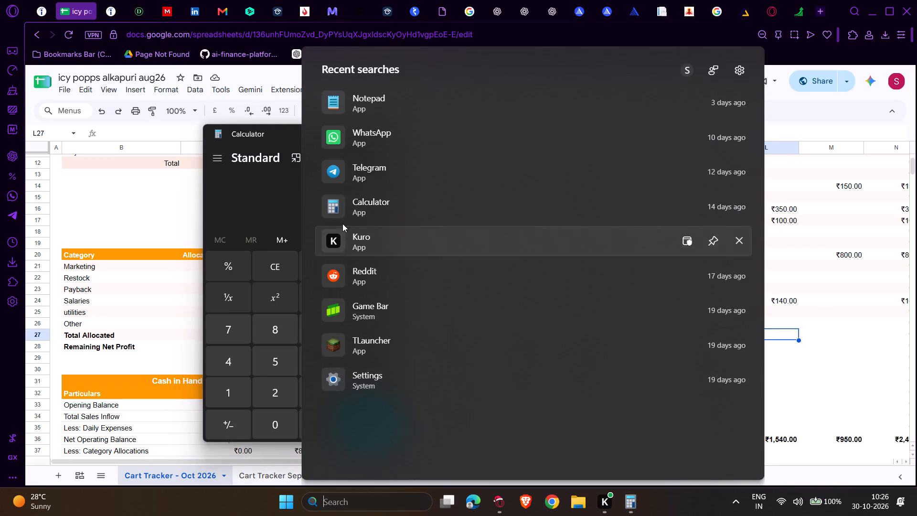
click(395, 96)
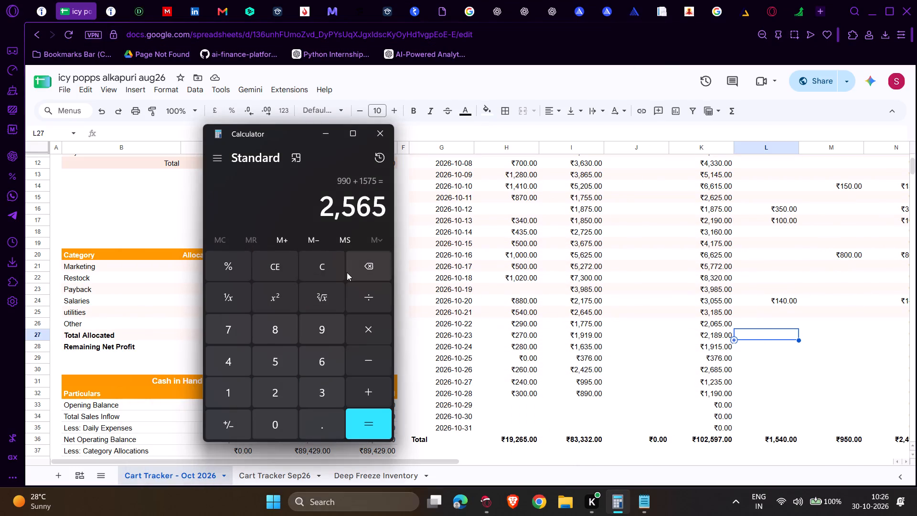
Clear the calculator and start a new sum with 1500, 800, 750 and 50.
click(316, 265)
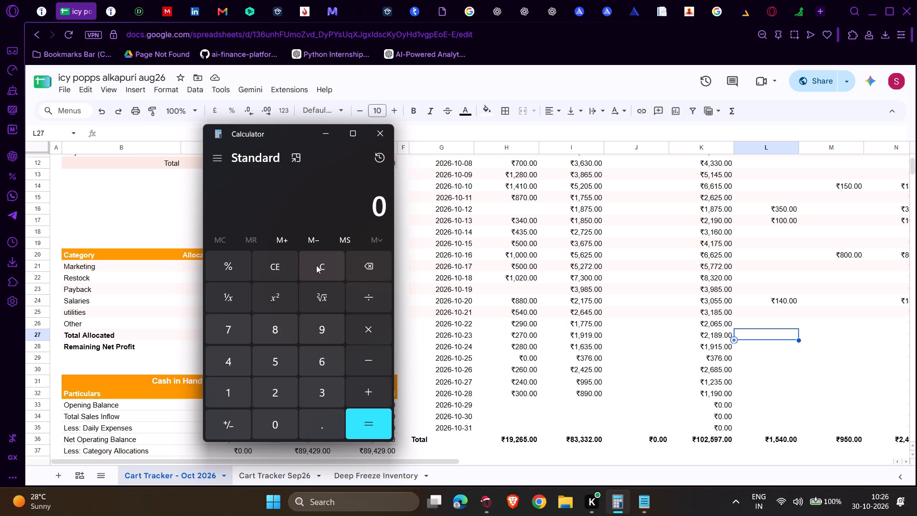
text(1500+)
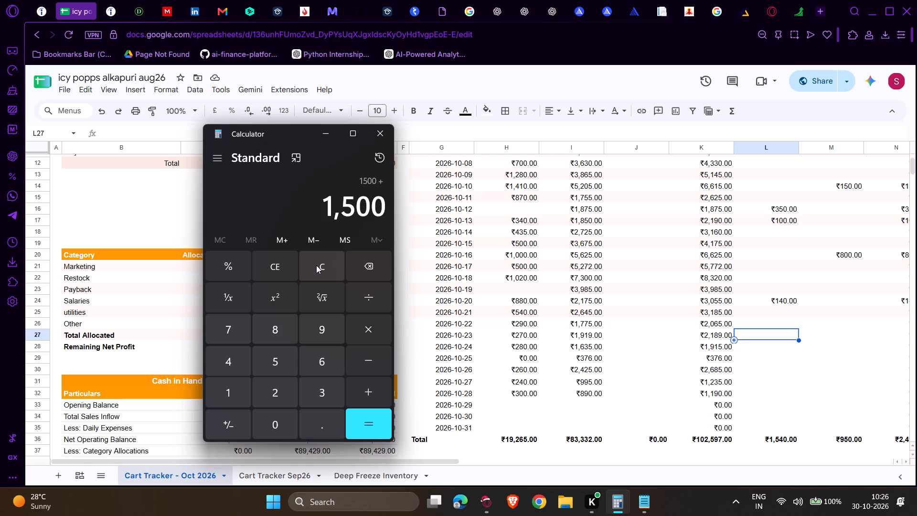
text(800+)
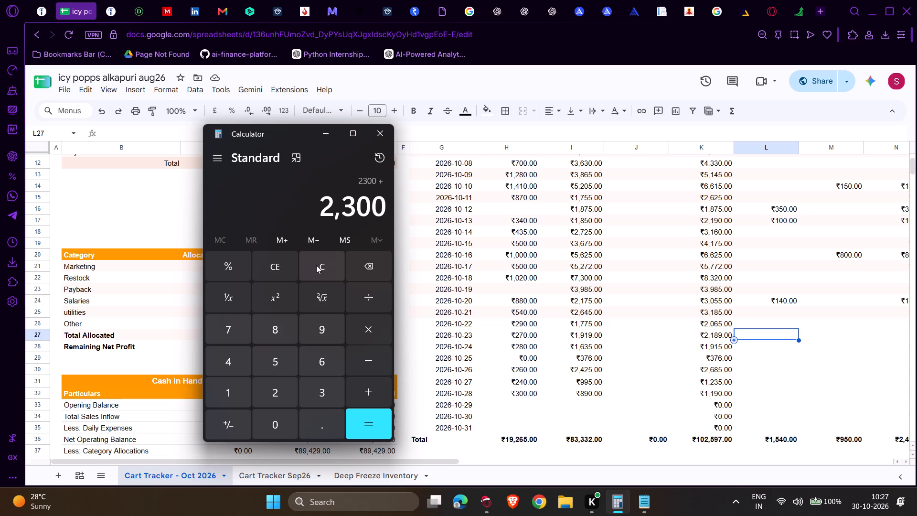
text(750)
key(plus)
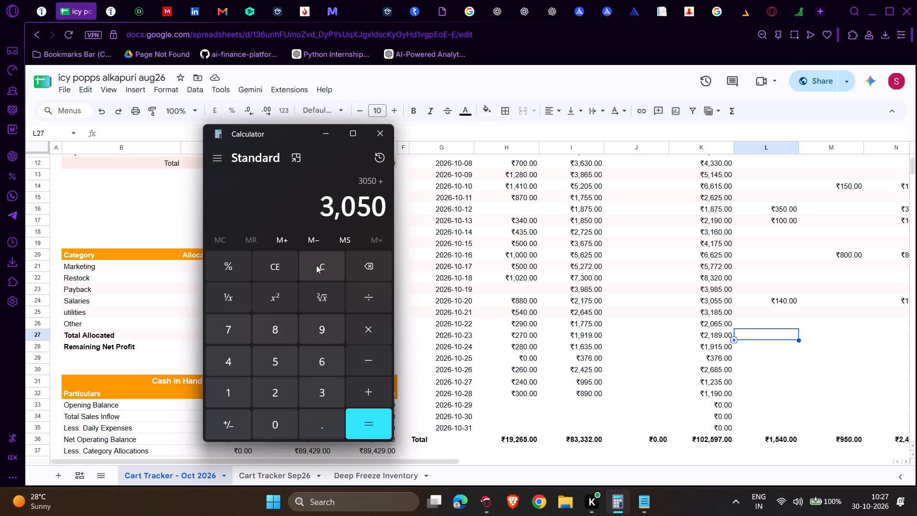
text(50+)
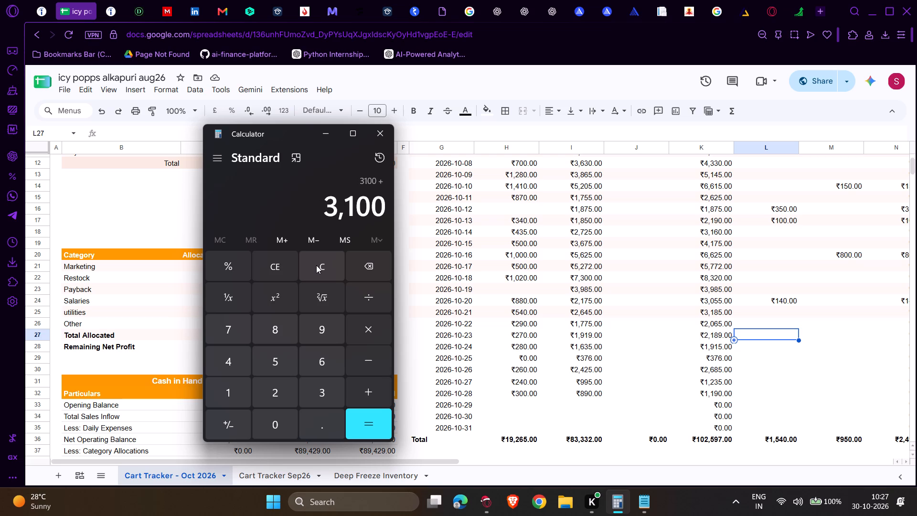
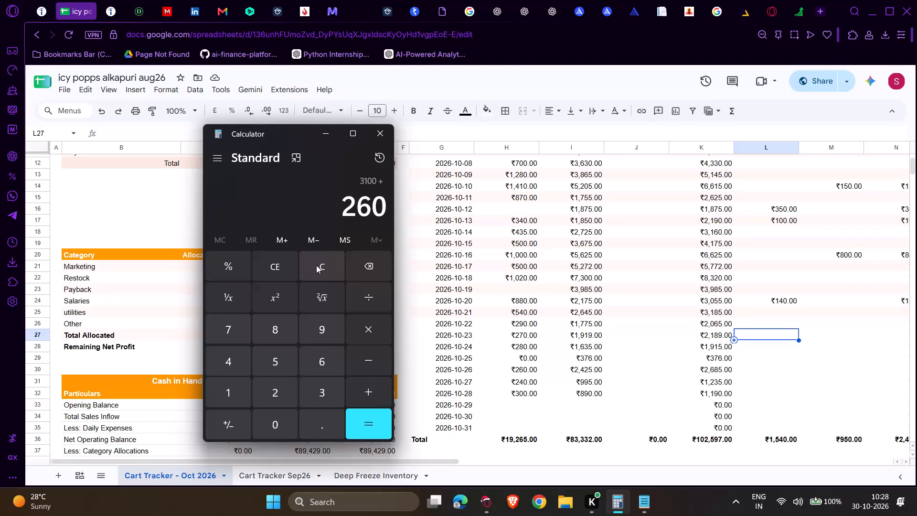
Add 260 to the running sum and continue the addition.
text(2+)
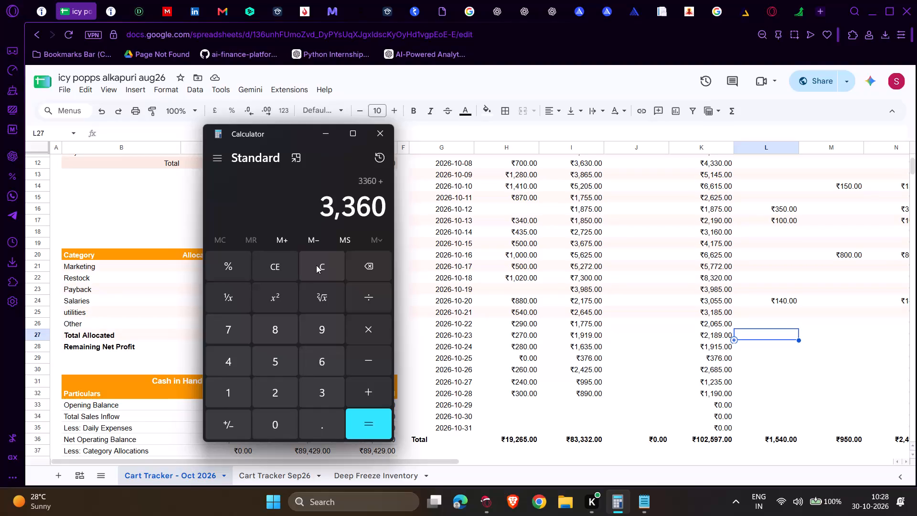
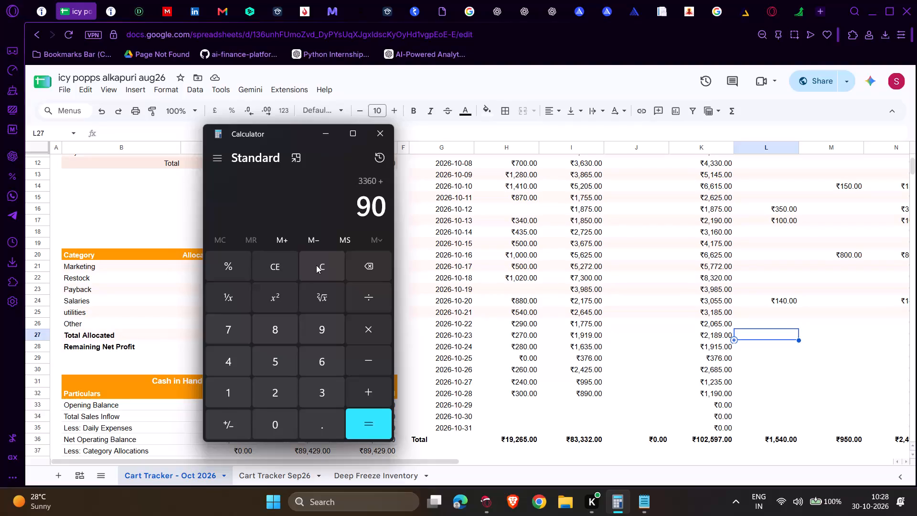
Complete the running addition in Calculator and subtract 2150 from the sum.
key(Return)
key(minus)
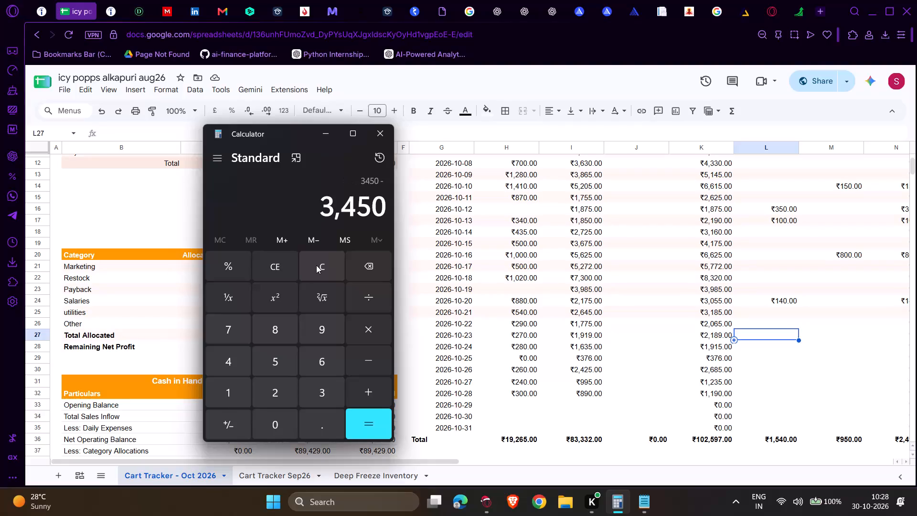
click(651, 498)
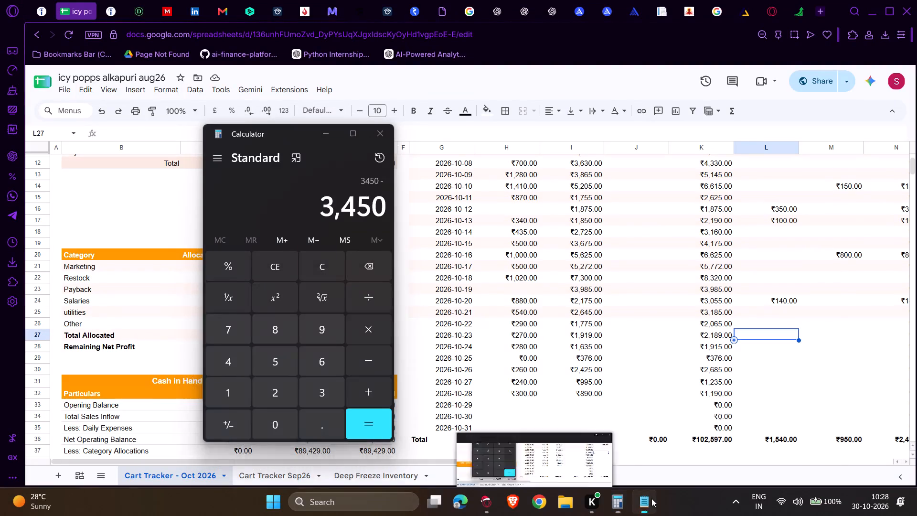
click(651, 498)
text(2150)
key(Return)
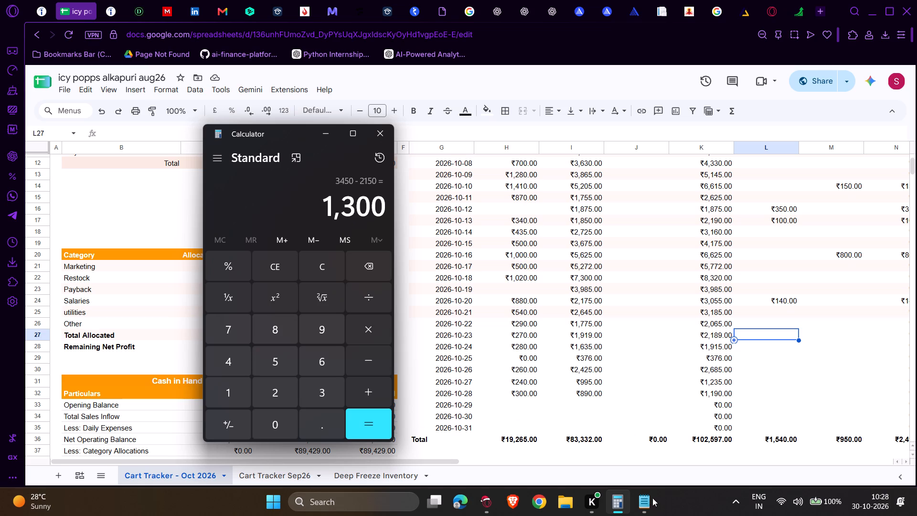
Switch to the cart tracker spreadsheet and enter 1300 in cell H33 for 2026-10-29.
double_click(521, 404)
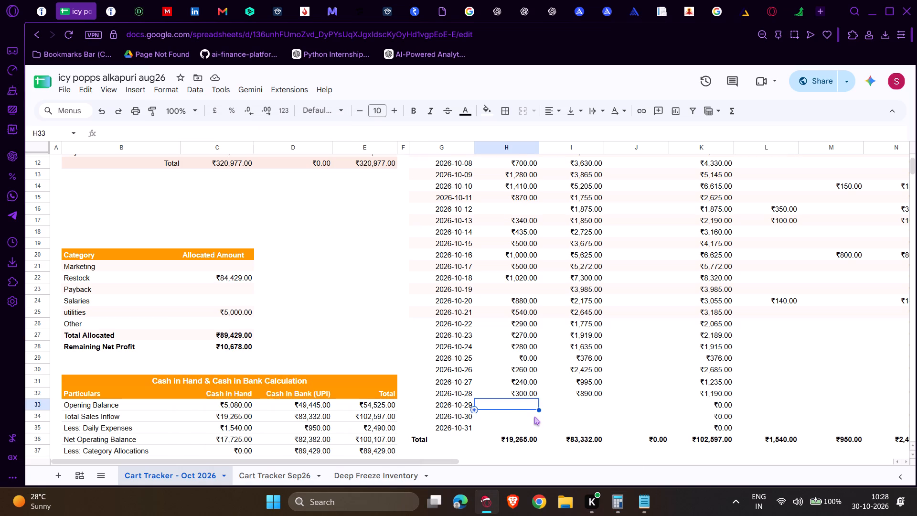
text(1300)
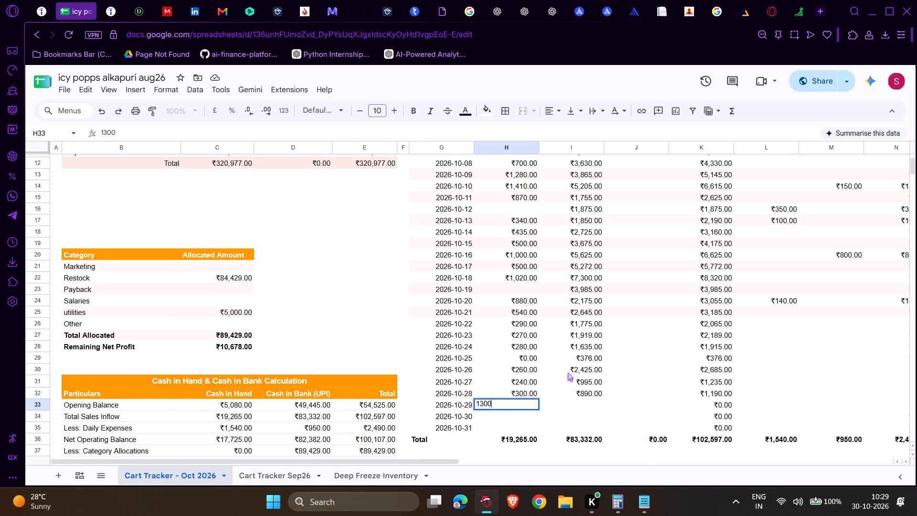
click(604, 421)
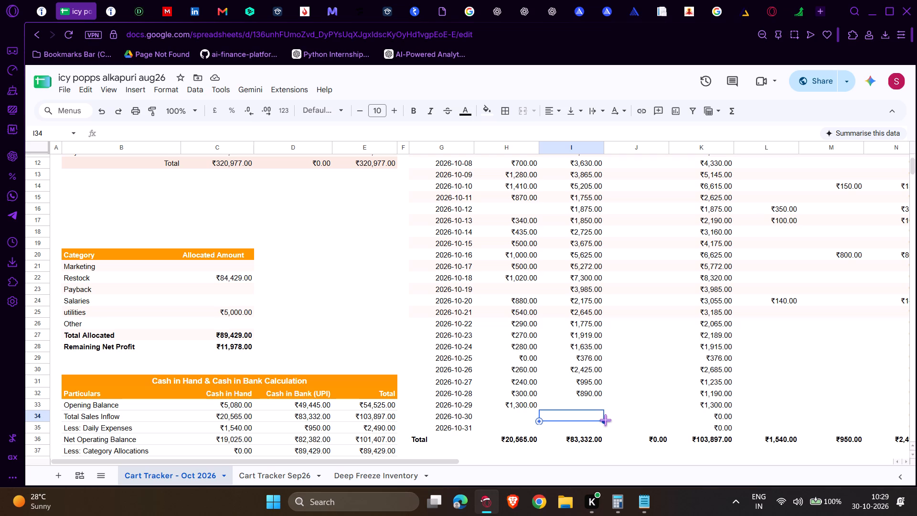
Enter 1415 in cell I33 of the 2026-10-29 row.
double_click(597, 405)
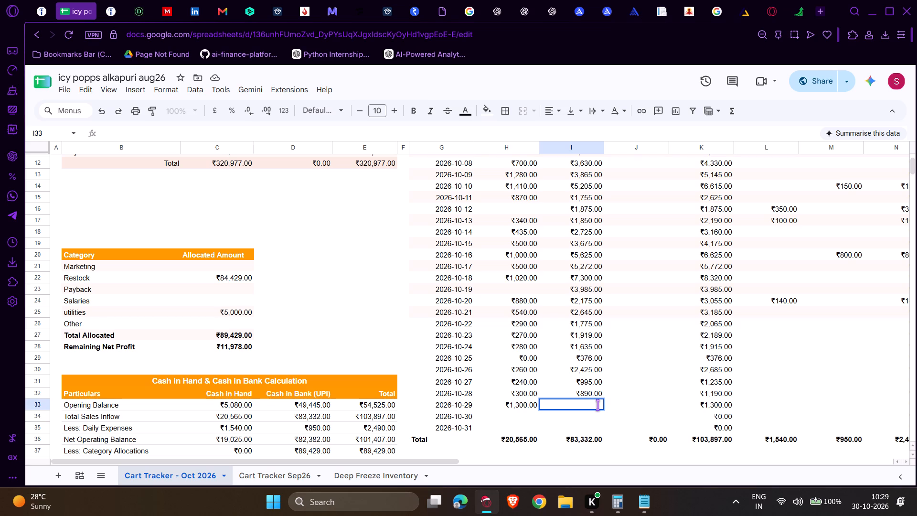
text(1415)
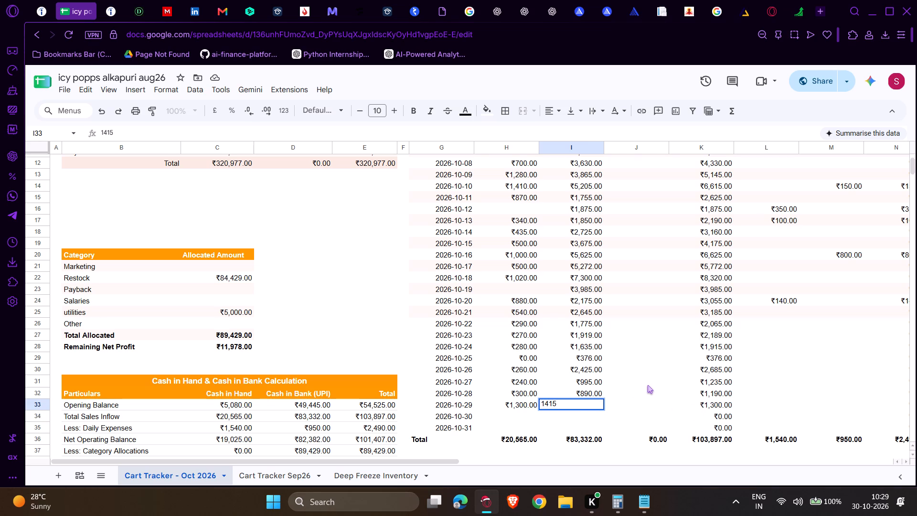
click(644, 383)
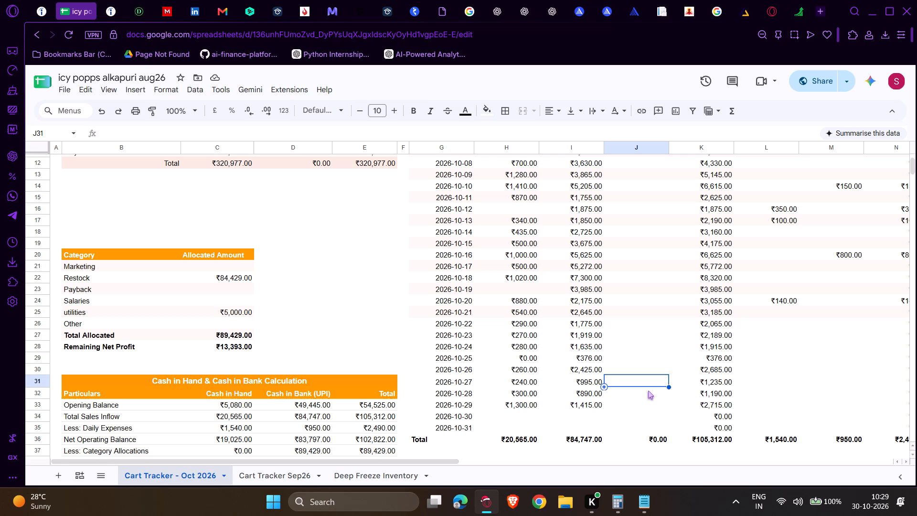
Set the amount in cell I33 of the 2026-10-29 row to 1530.
double_click(592, 407)
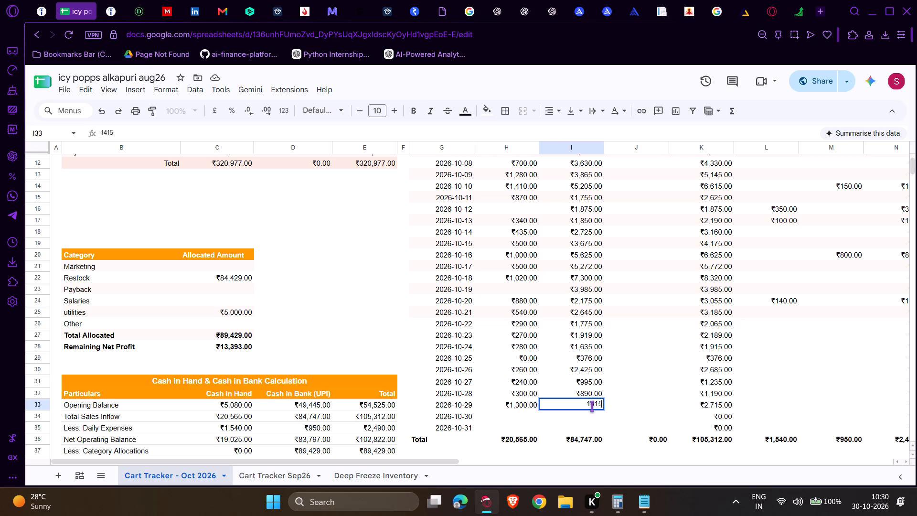
key(BackSpace)
key(BackSpace)
key(BackSpace)
key(BackSpace)
text(1530)
click(668, 385)
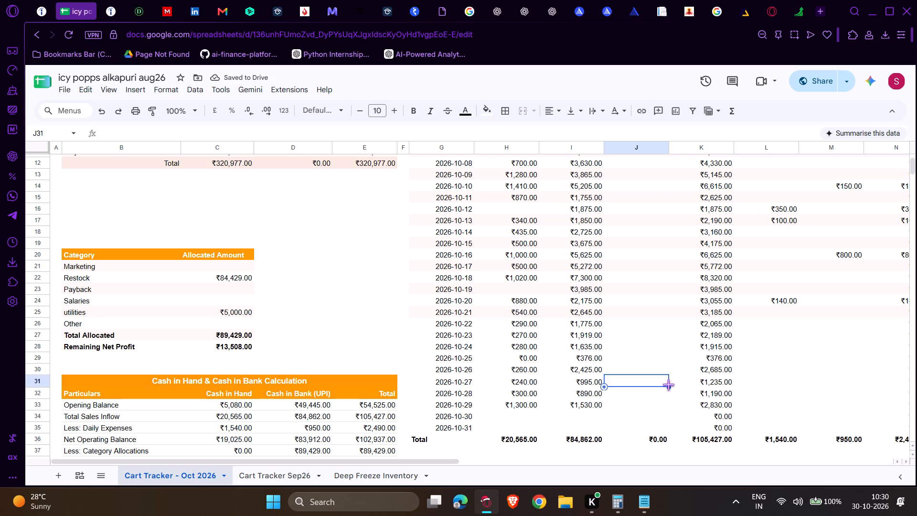
Set the amount in cell H33 of the 2026-10-29 row to 500.
double_click(525, 404)
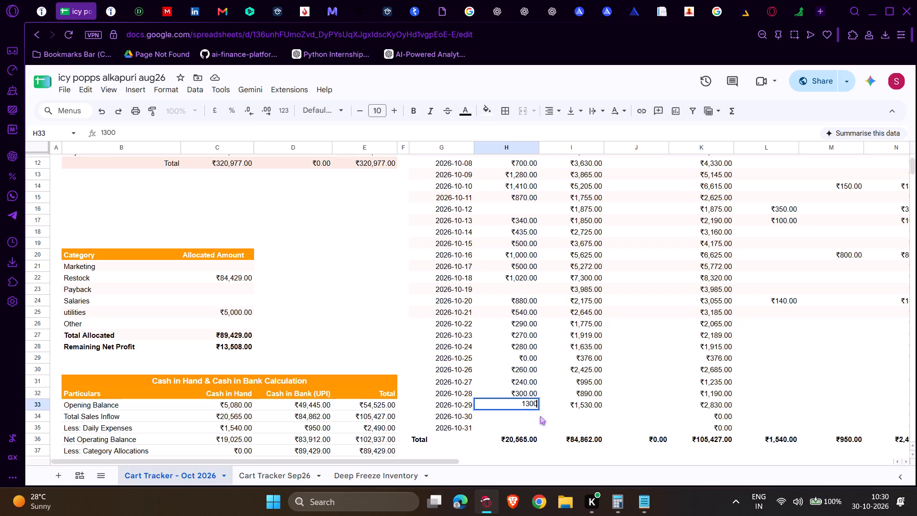
drag(520, 404, 553, 407)
text(500)
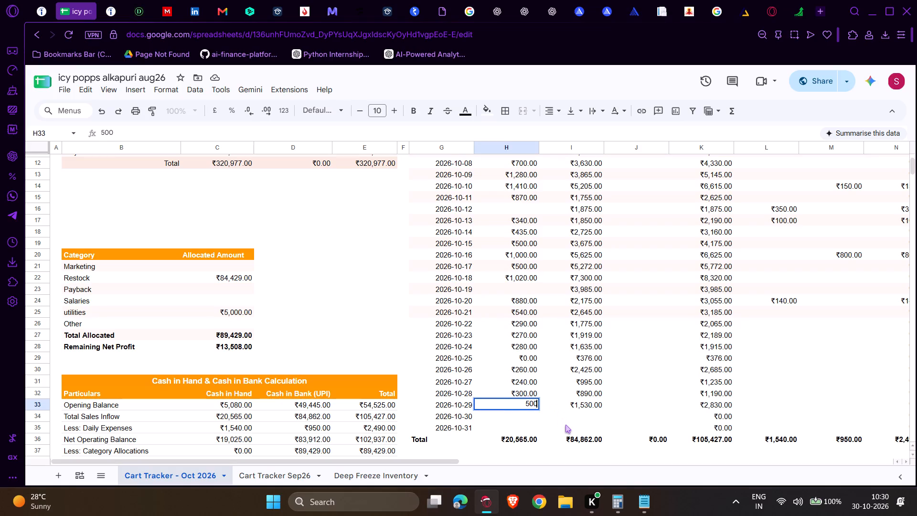
click(565, 424)
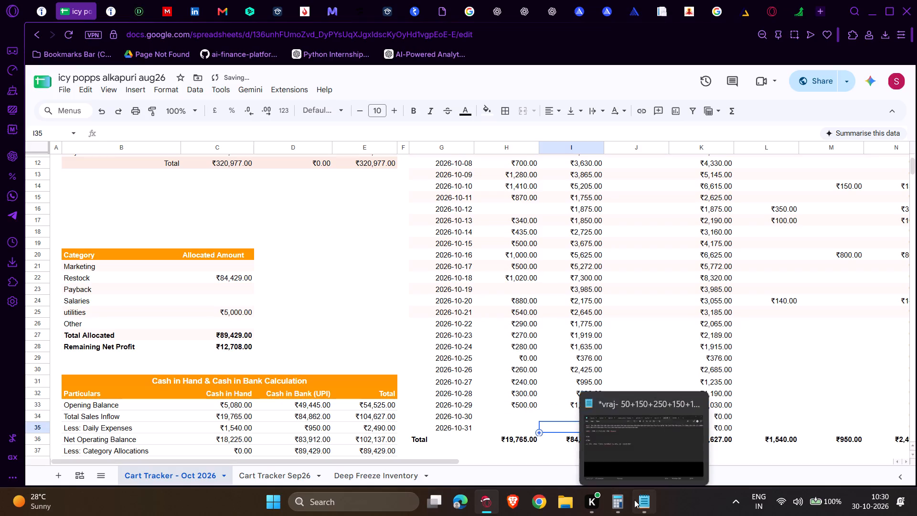
Switch to the Notepad notes and change the number below 2150 to 21200.
click(634, 500)
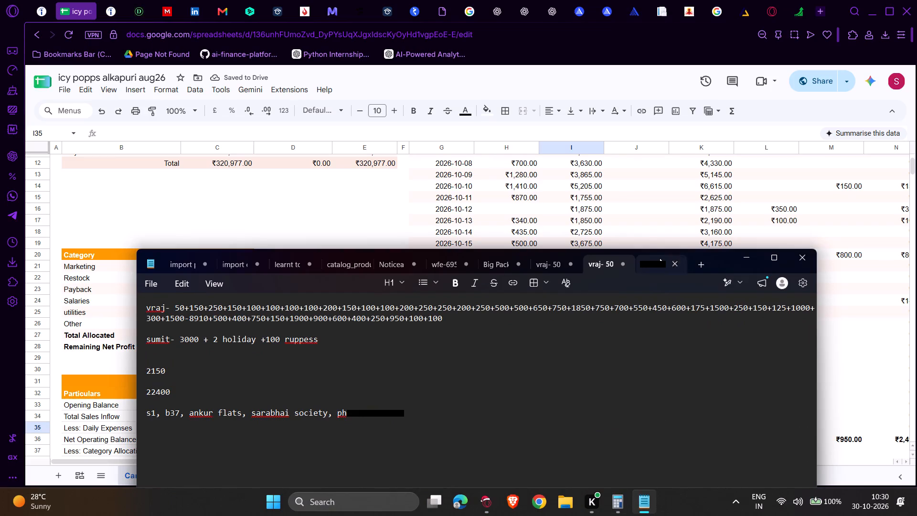
drag(713, 256, 716, 176)
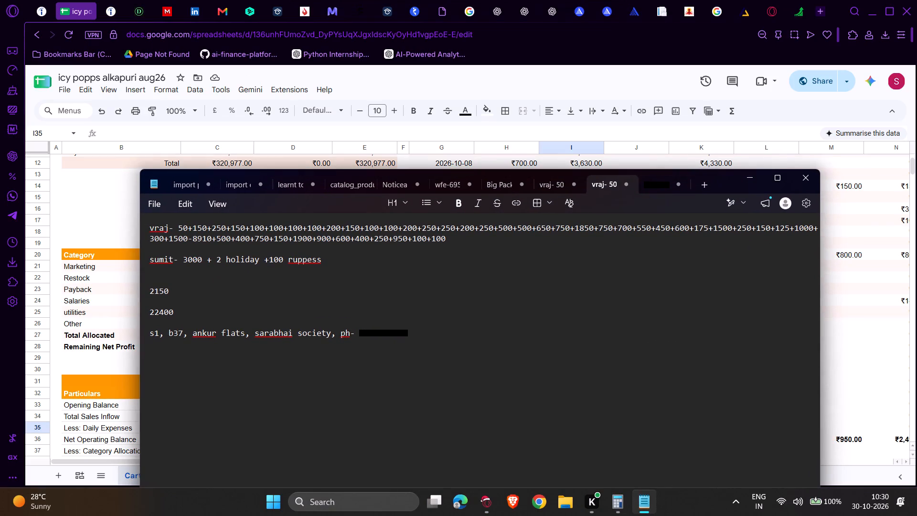
click(158, 312)
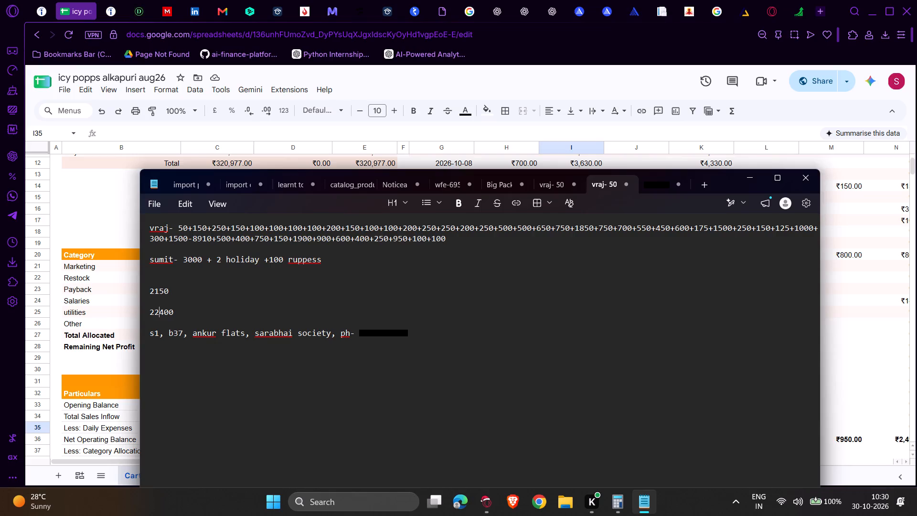
click(164, 313)
drag(177, 314, 158, 312)
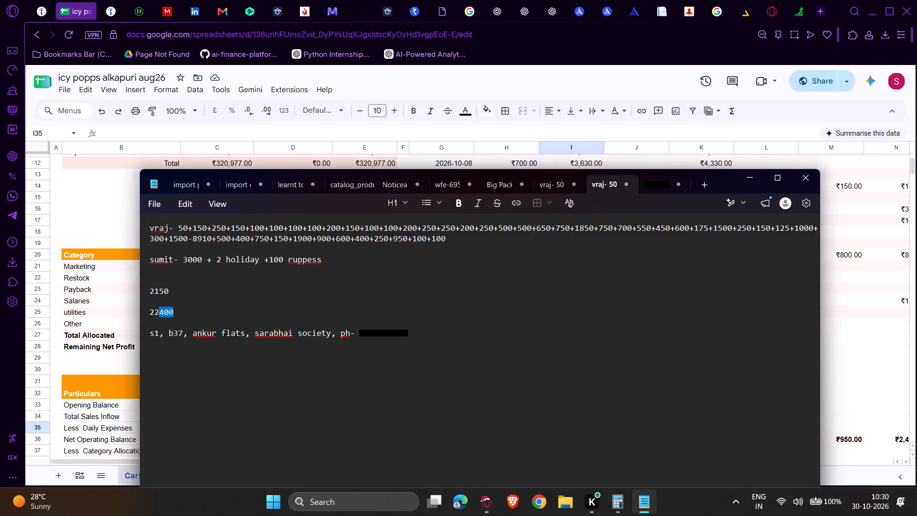
text(00)
click(411, 385)
click(175, 313)
key(0)
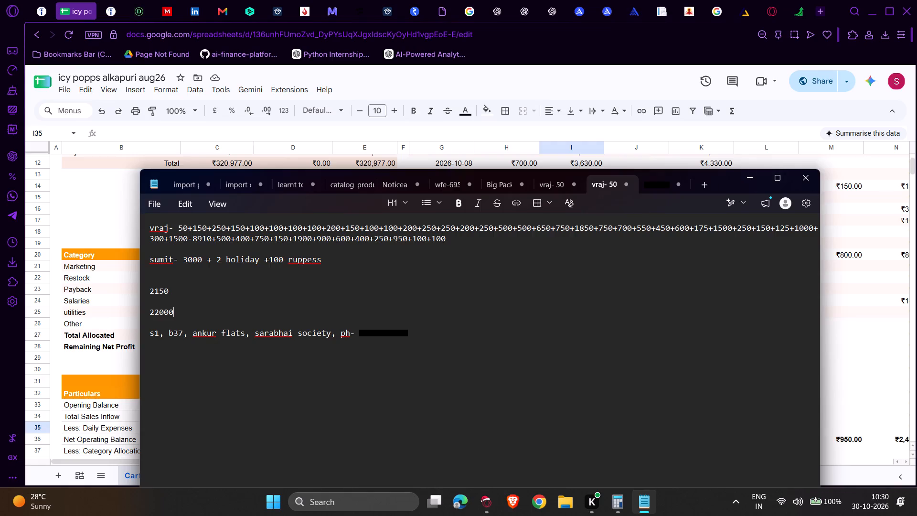
drag(153, 313, 176, 315)
text(1200)
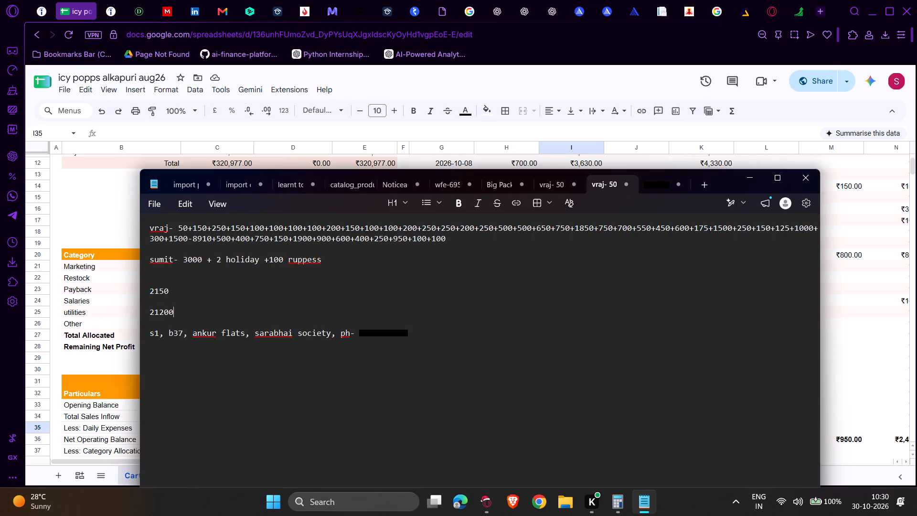
click(229, 327)
click(224, 304)
Append +400 to the end of the vraj sum in the notes, and minimize Notepad.
click(478, 239)
text(+400)
click(485, 320)
click(746, 176)
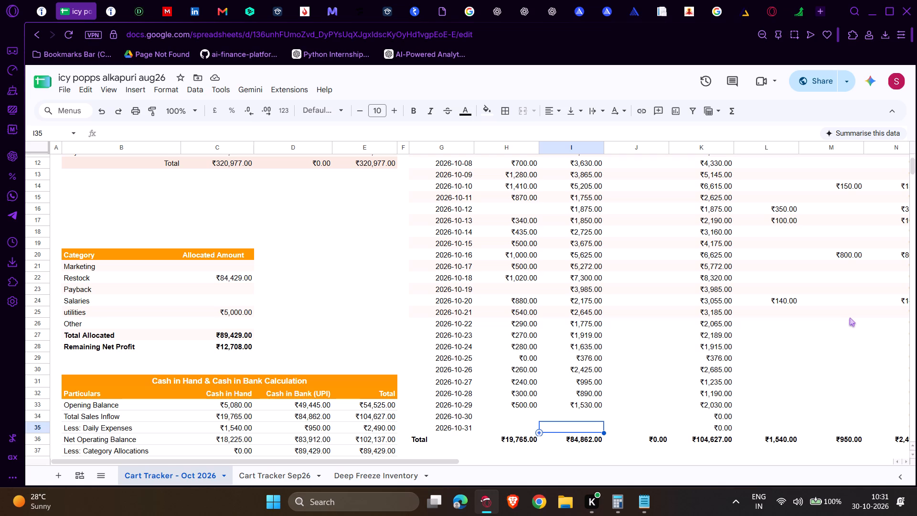
Switch to Calculator, clear it, and add up 800+800+260+80+200+200+100.
scroll(882, 163, up, 1)
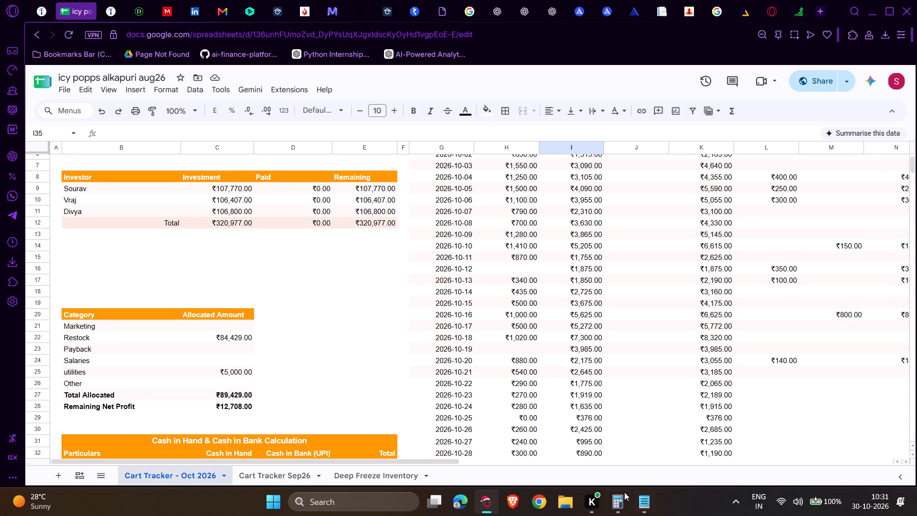
click(622, 494)
click(309, 260)
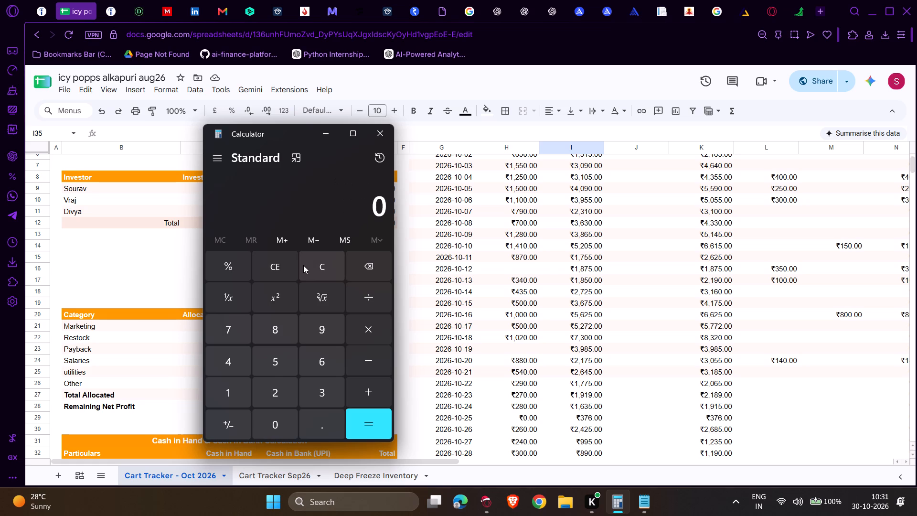
text(800)
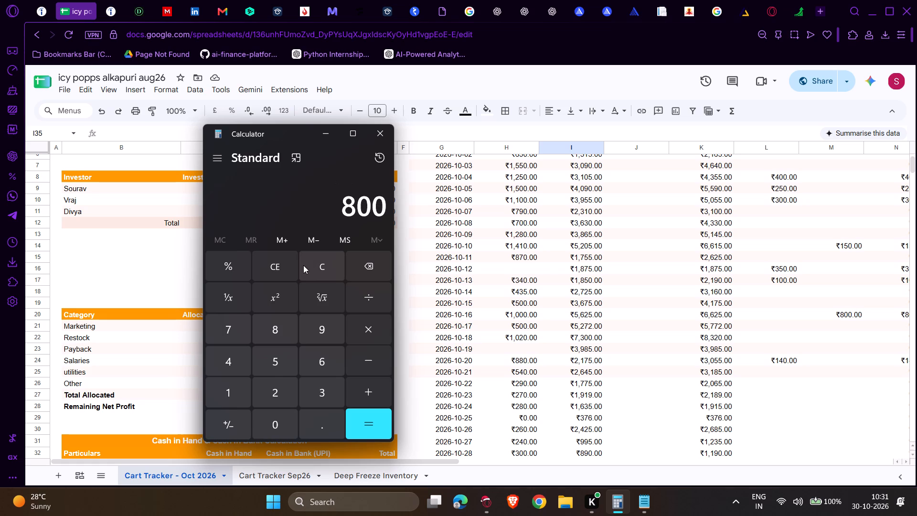
key(plus)
scroll(601, 300, down, 2)
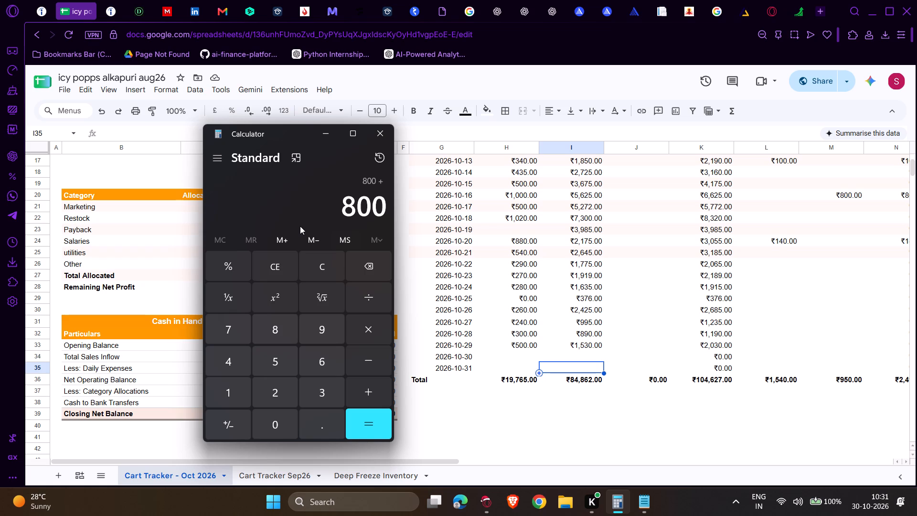
text(+800+)
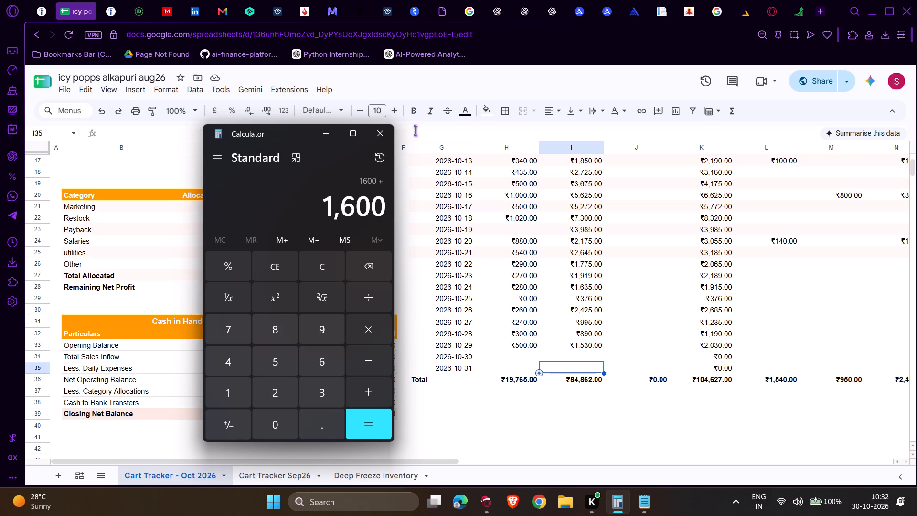
text(260+)
text(80+)
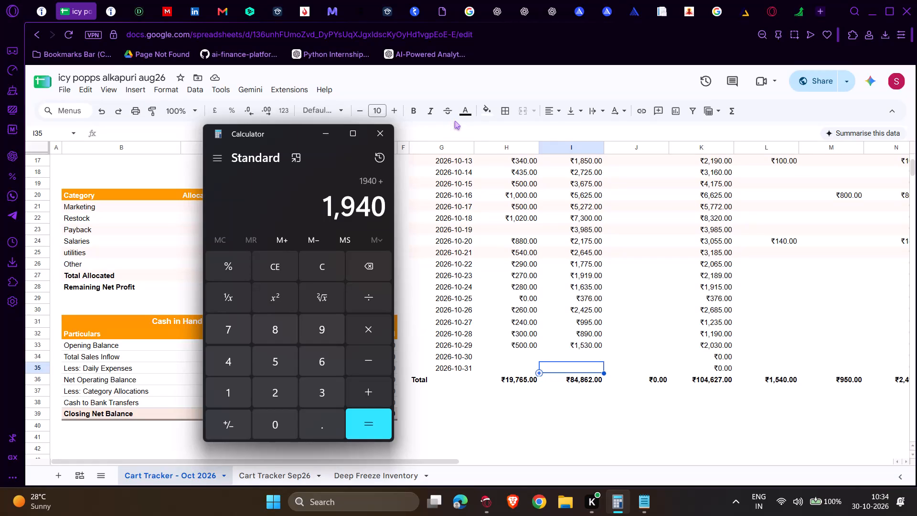
text(200+)
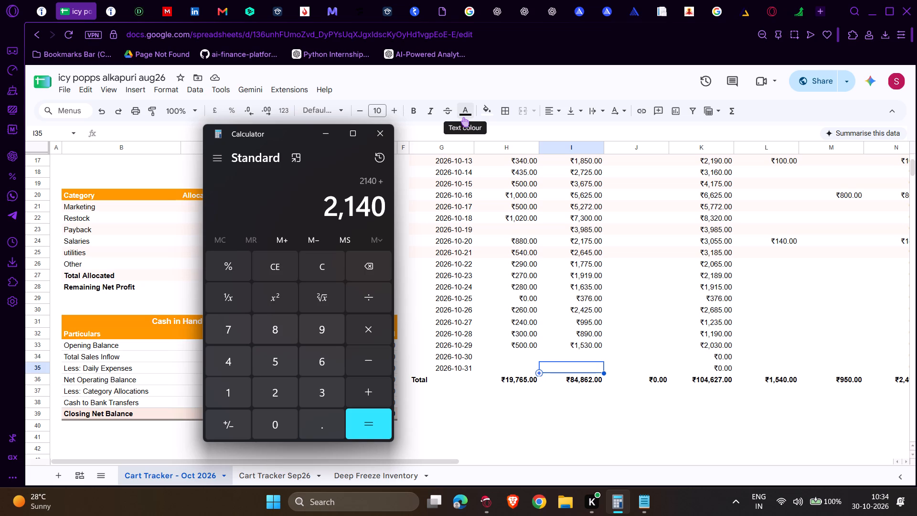
text(200)
key(plus)
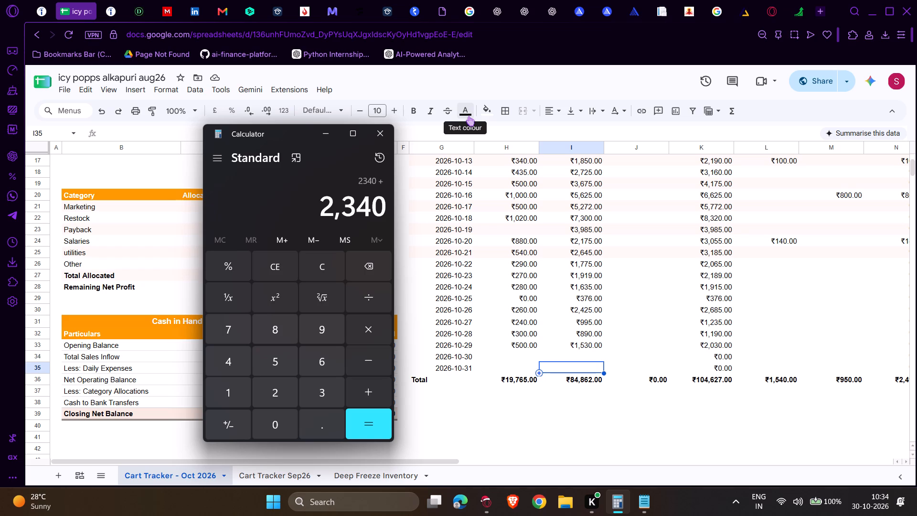
text(100)
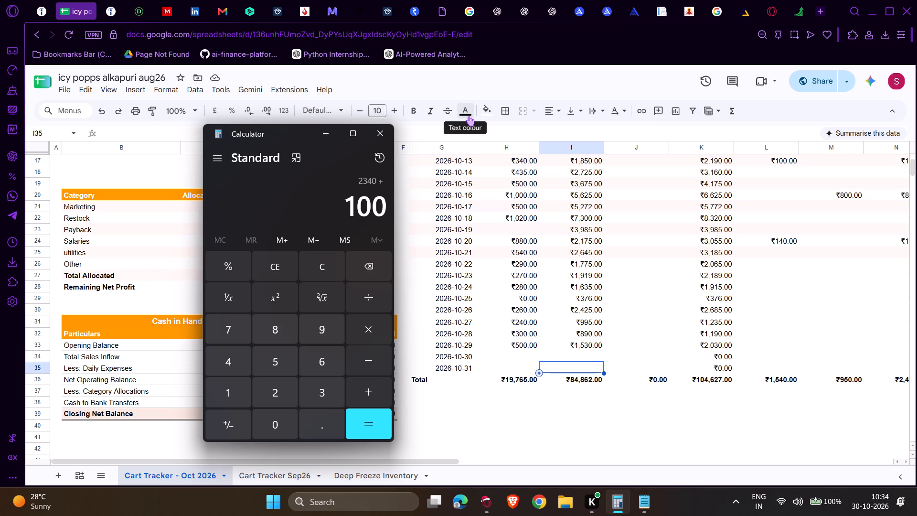
key(plus)
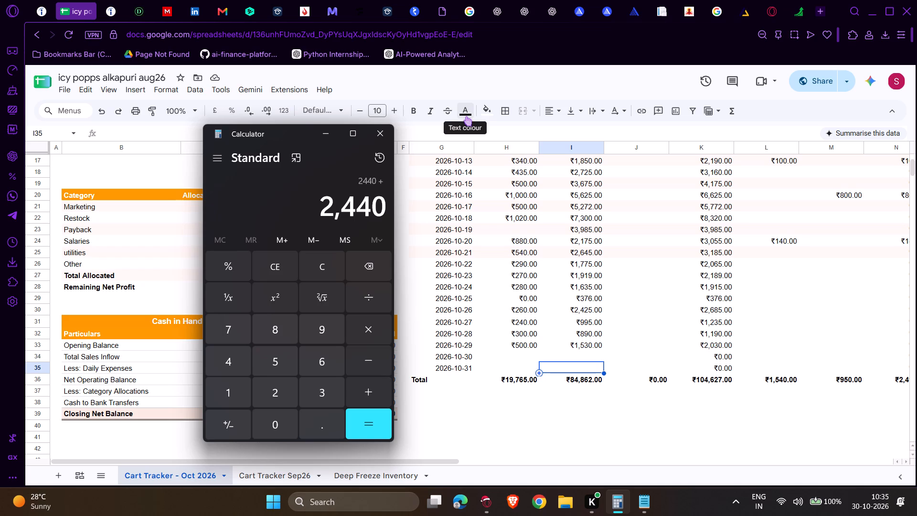
Switch to the Notepad notes and change the number above 21200 to 2440.
click(645, 499)
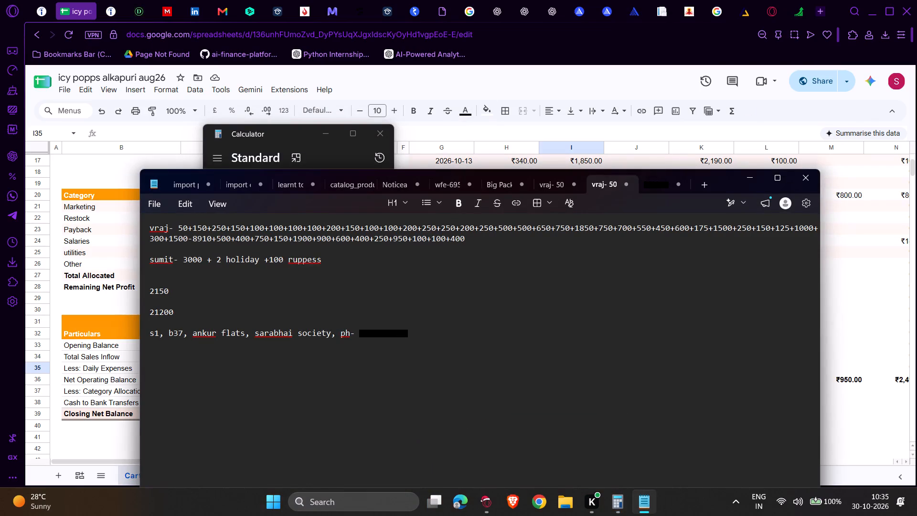
drag(175, 290, 154, 292)
text(440)
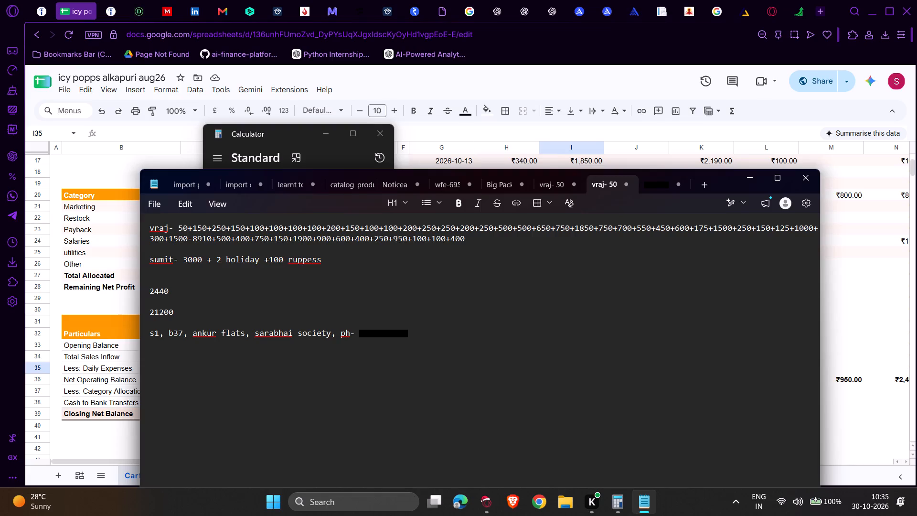
click(318, 320)
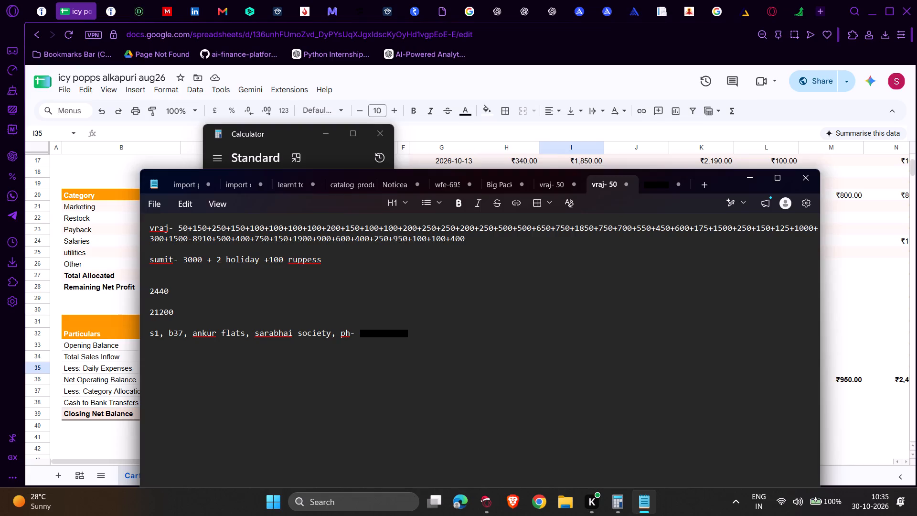
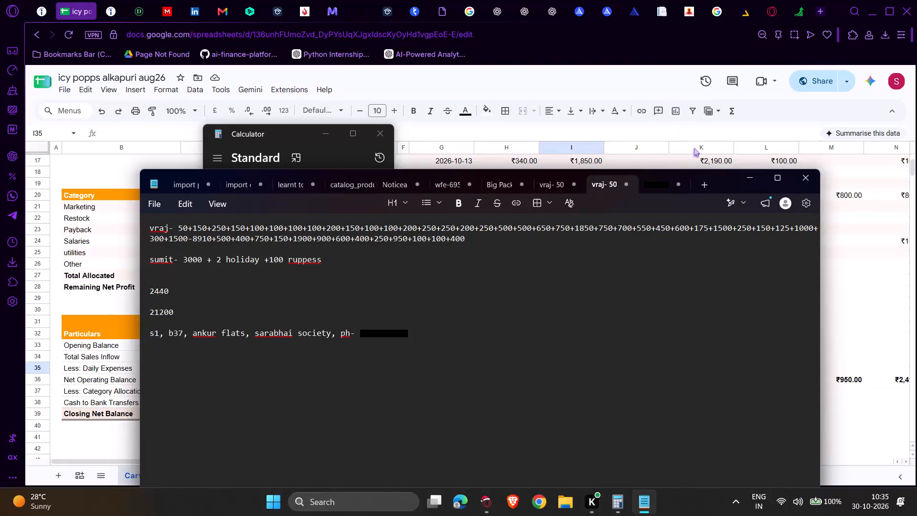
Minimize the Notepad notes and Calculator to uncover the cart tracker spreadsheet.
click(746, 181)
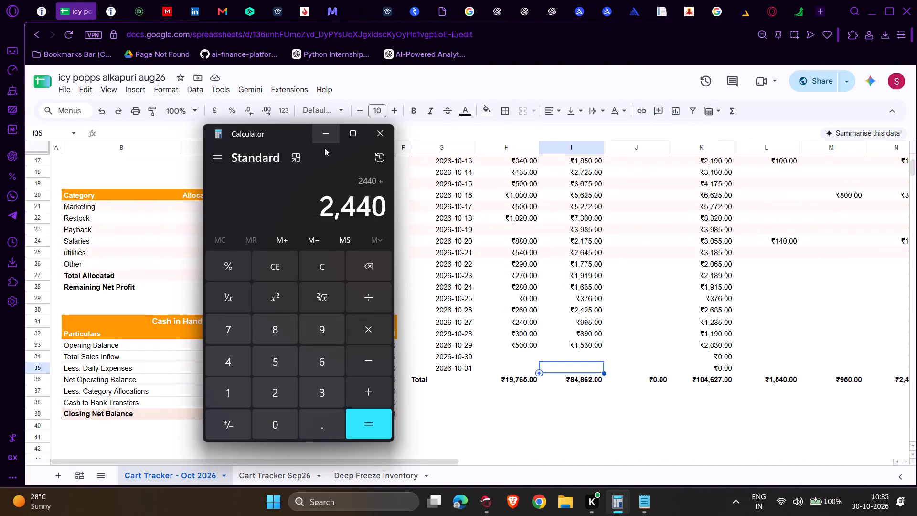
click(324, 139)
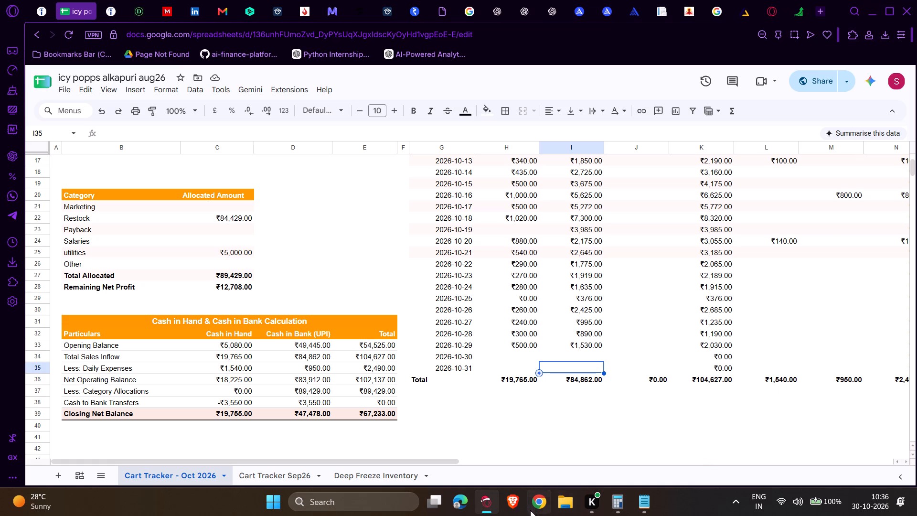
Open WhatsApp from the recent Windows searches.
click(365, 500)
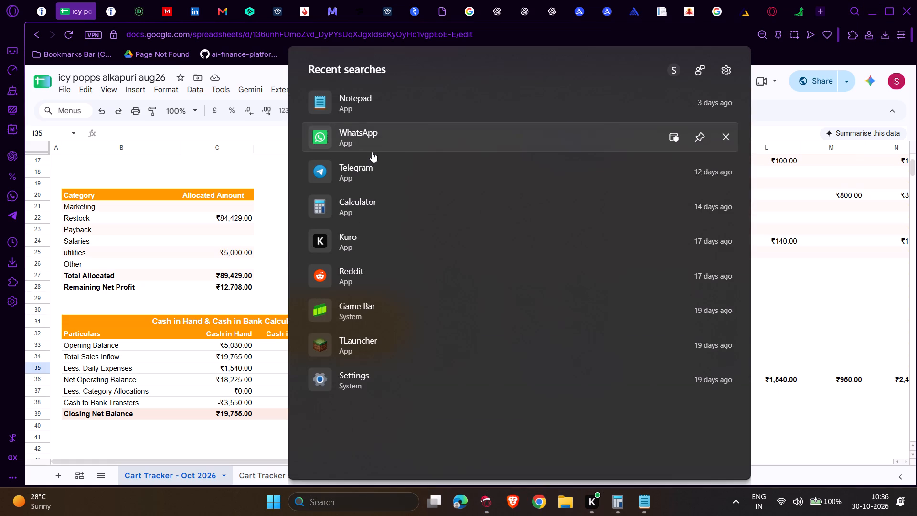
click(374, 138)
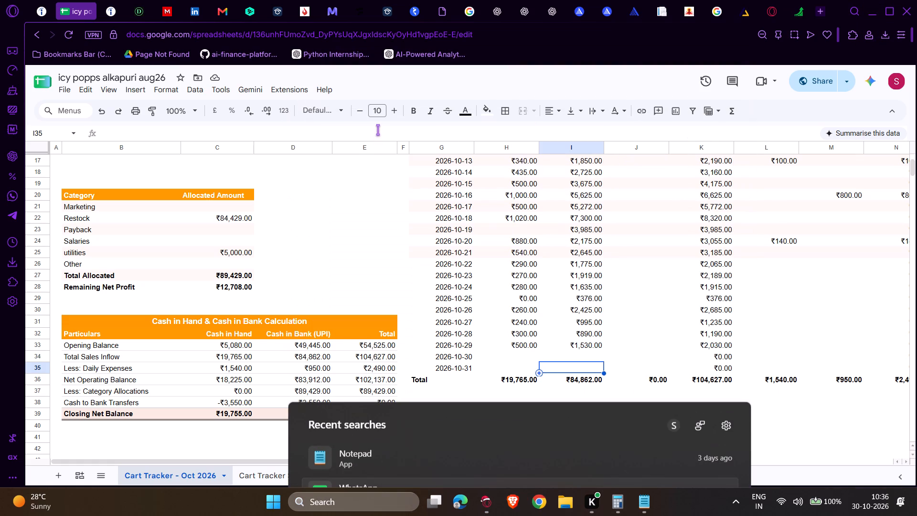
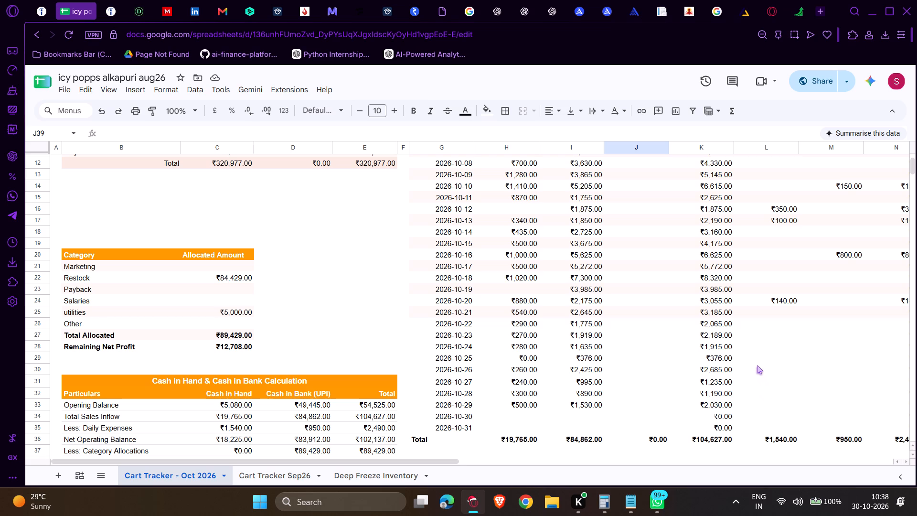
Enter cash expenses of 200 in column L for both 2026-10-25 and 2026-10-28 in the October cart tracker.
click(768, 366)
double_click(770, 359)
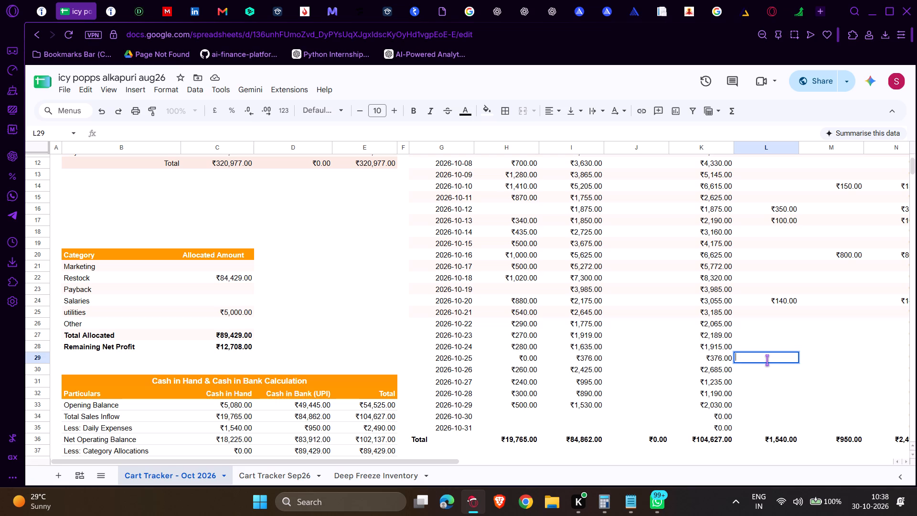
text(200)
double_click(751, 394)
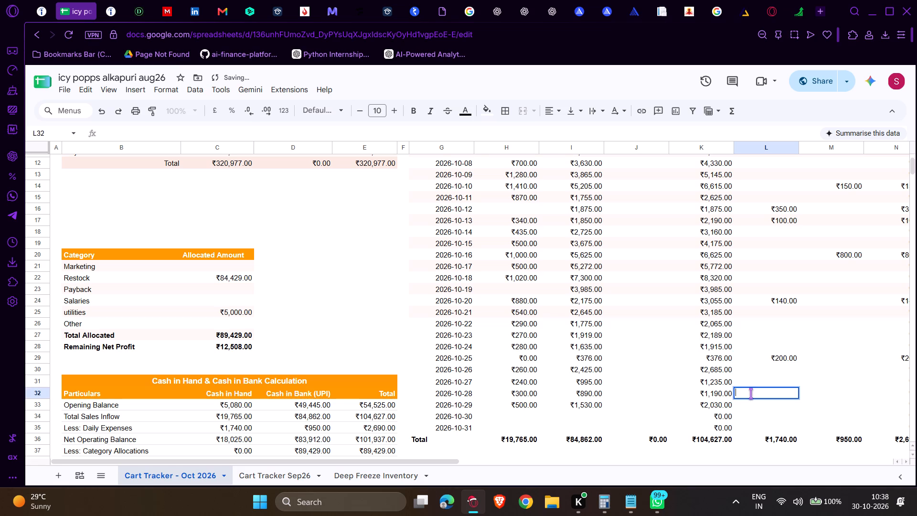
text(200)
click(813, 394)
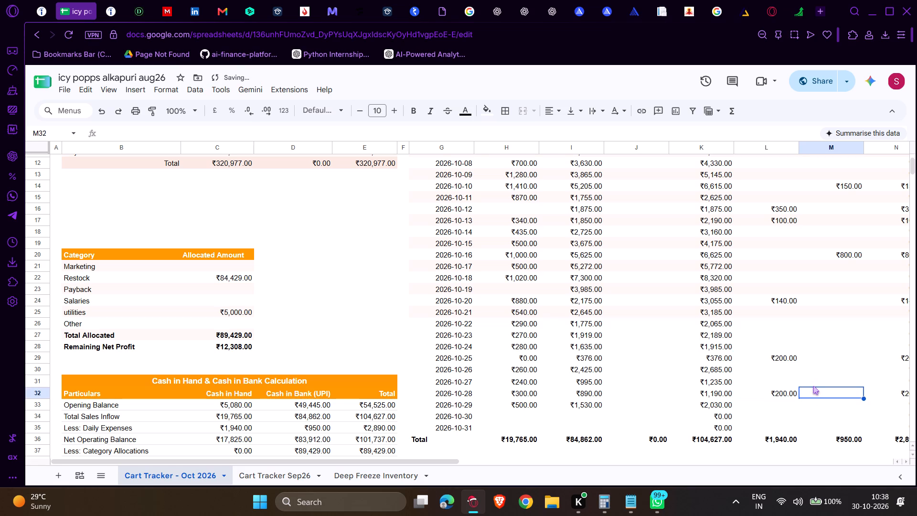
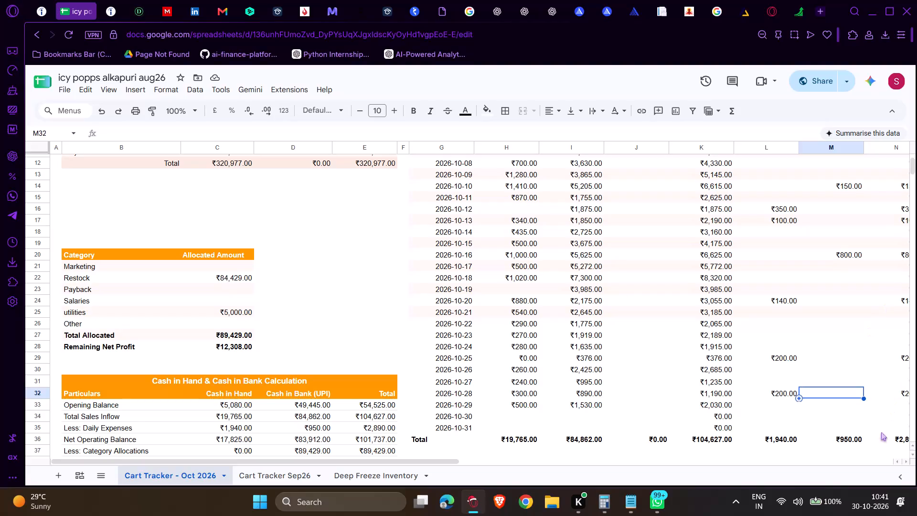
Switch to Calculator, subtract 16284 from 13428, and divide the difference by 2.
click(608, 501)
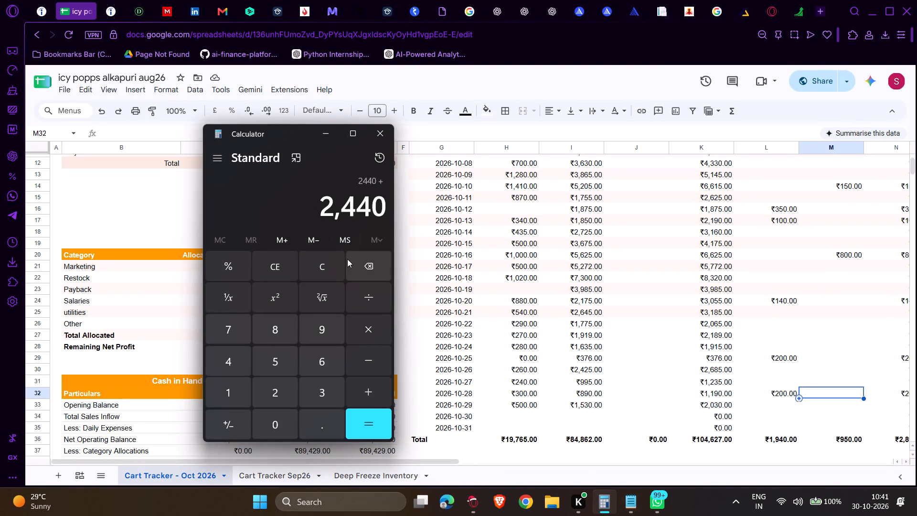
click(332, 264)
text(134)
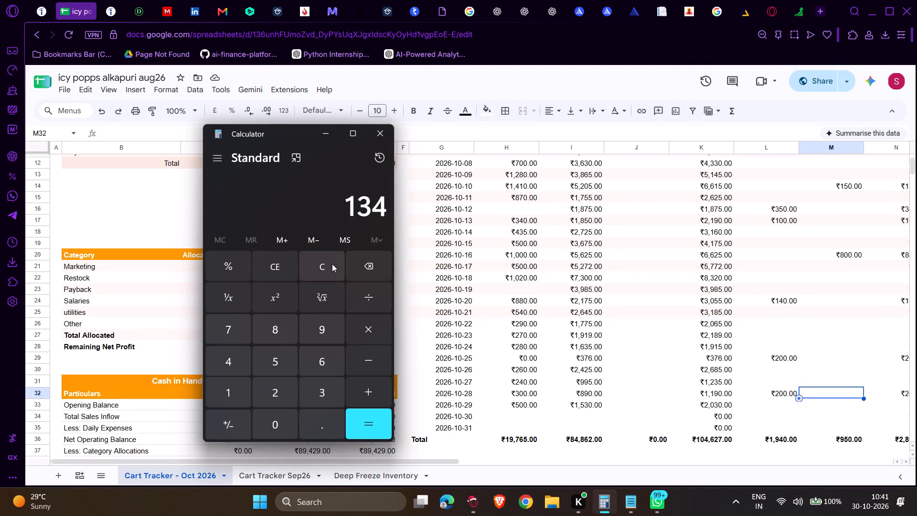
text(28)
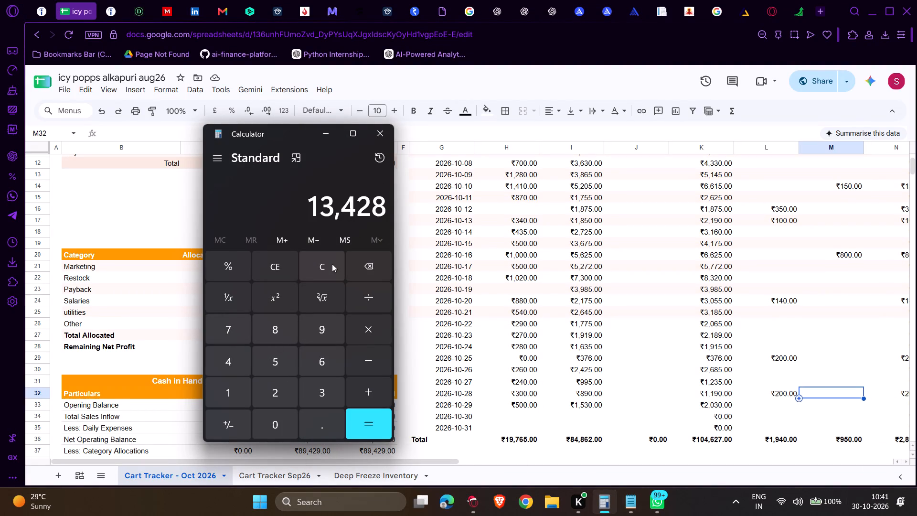
key(minus)
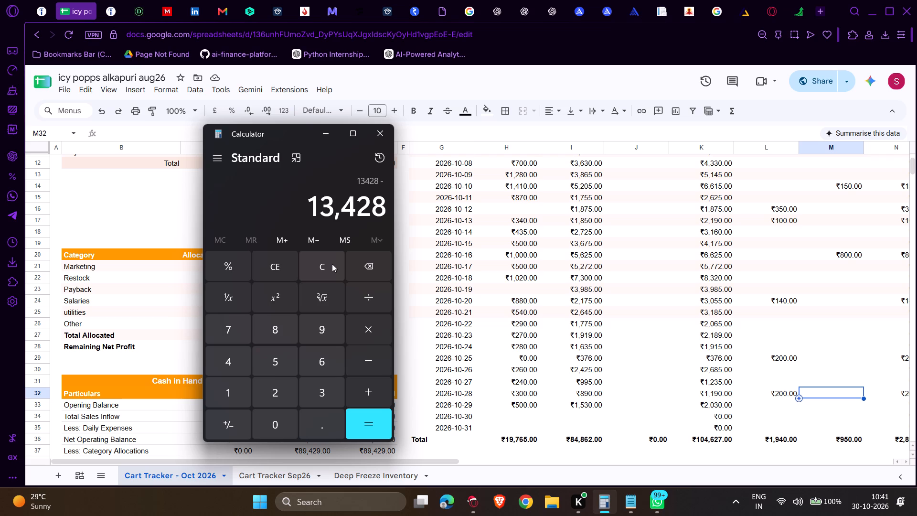
text(12)
key(BackSpace)
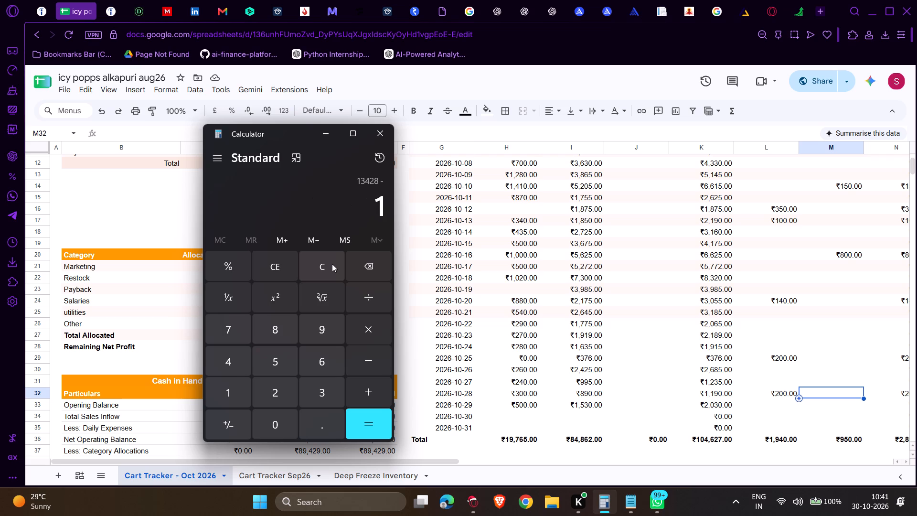
text(62)
text(84)
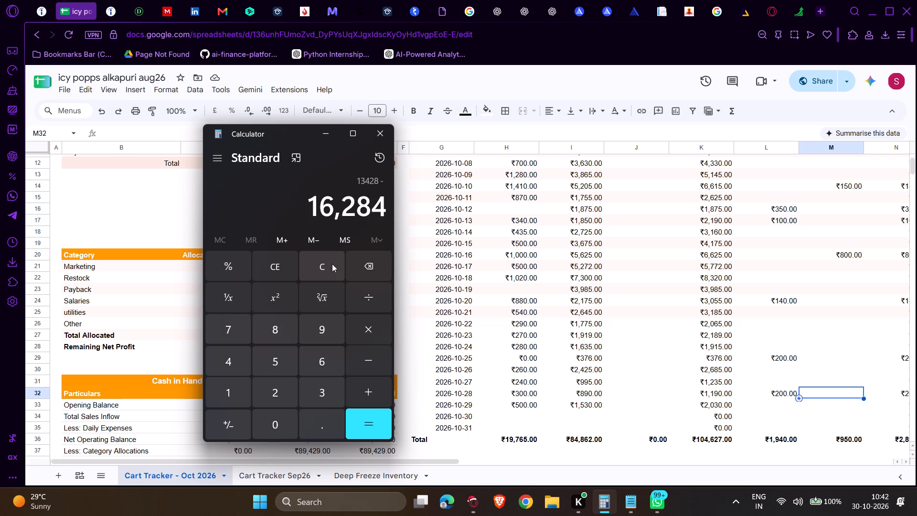
key(Return)
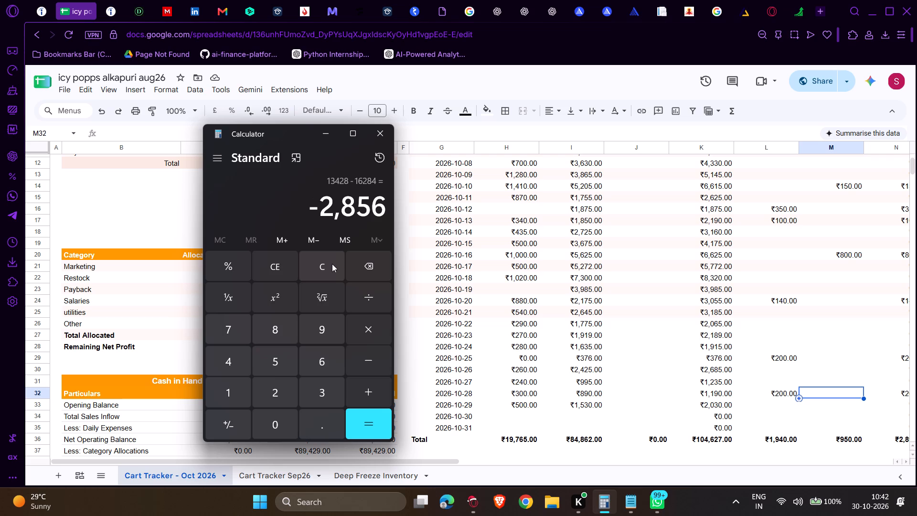
text(/2)
key(Return)
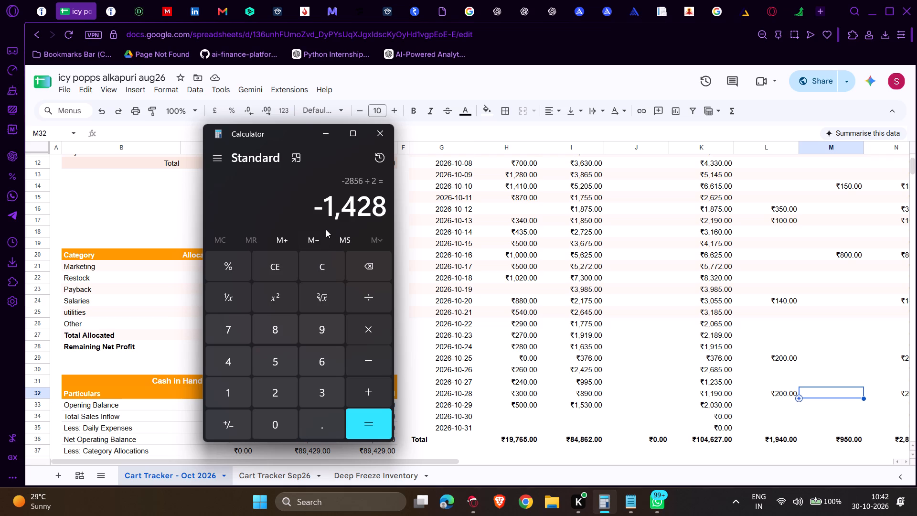
Clear the previous calculation and compute 30% of 2856.
click(292, 265)
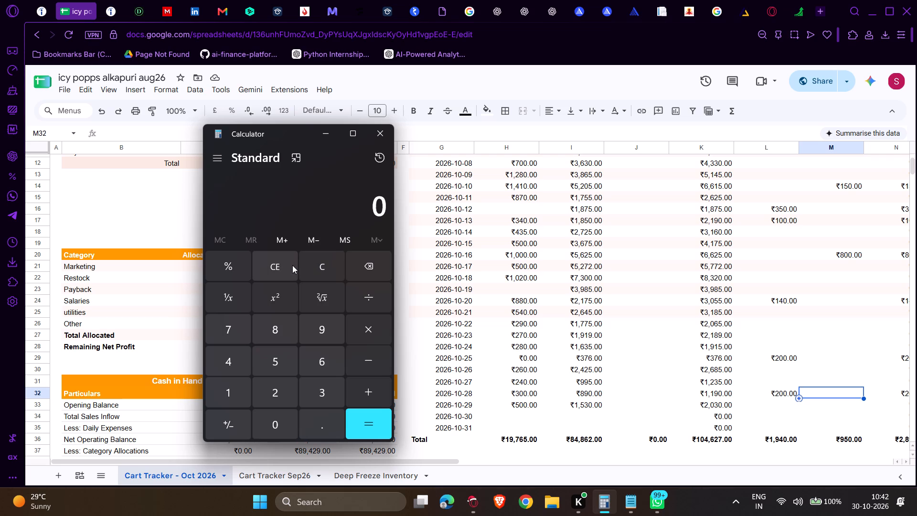
text(2856)
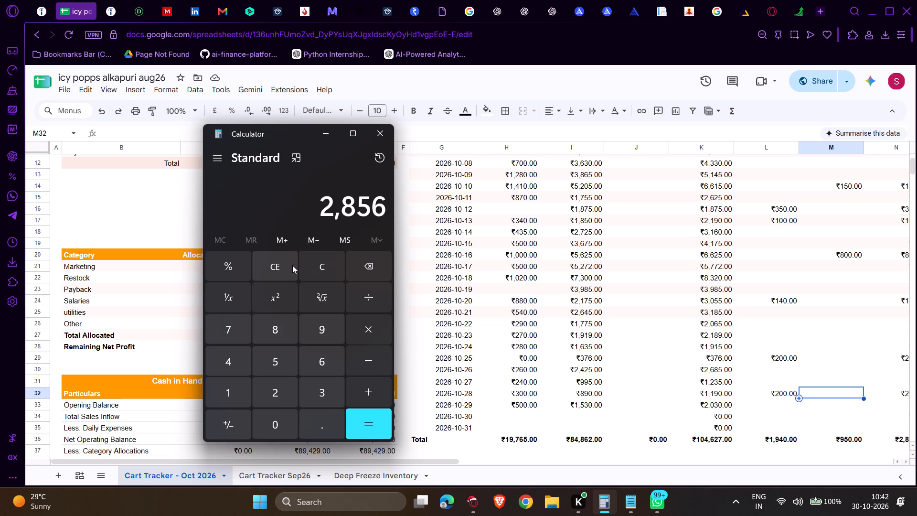
text(*30)
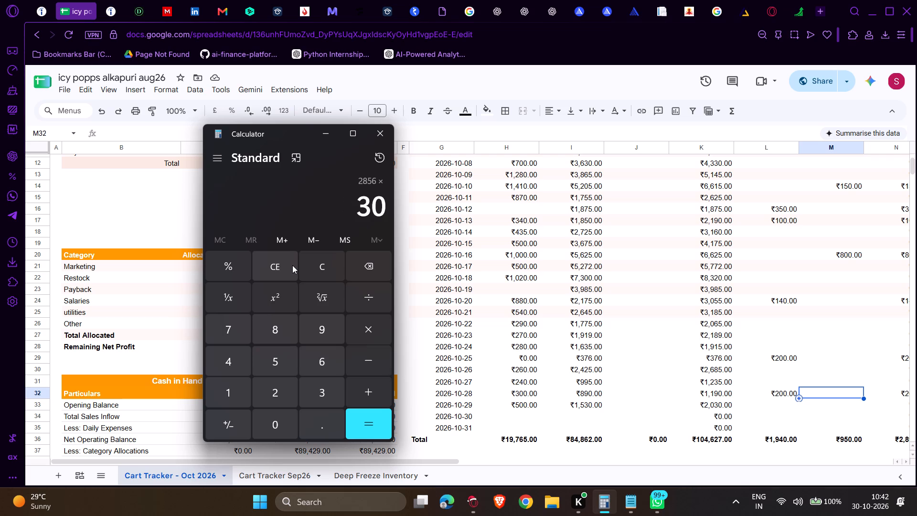
click(221, 263)
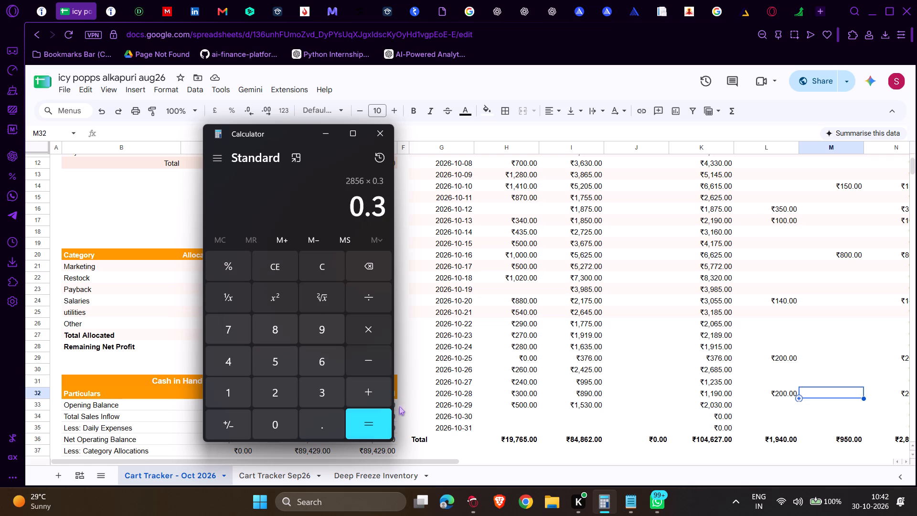
click(375, 422)
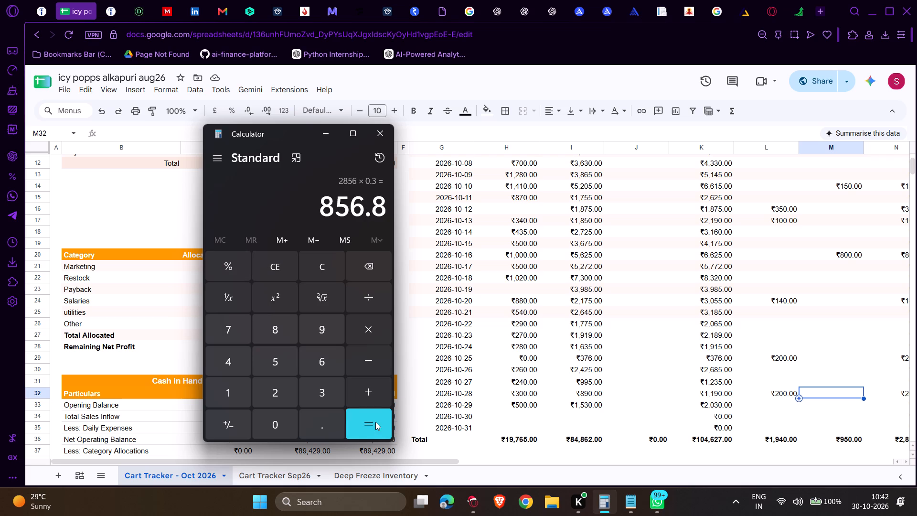
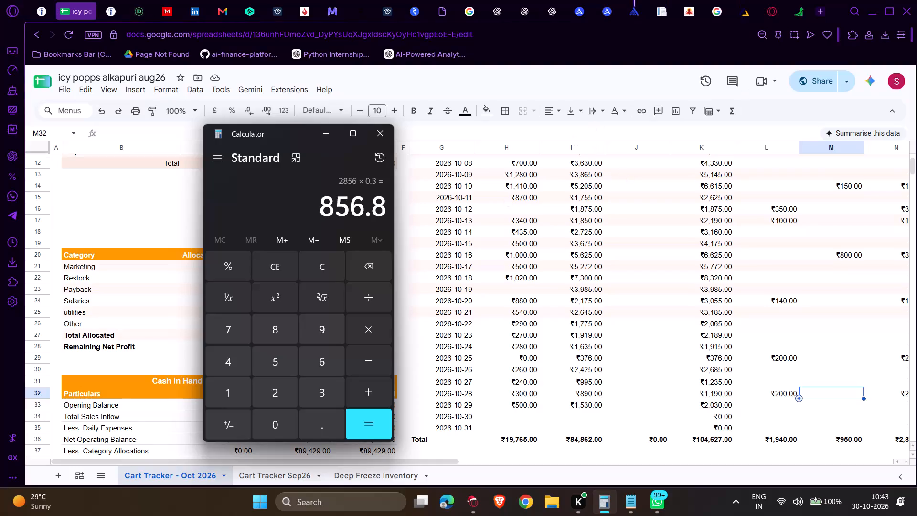
Switch to the Angel One IPO page in the browser to view the open IPOs.
click(629, 13)
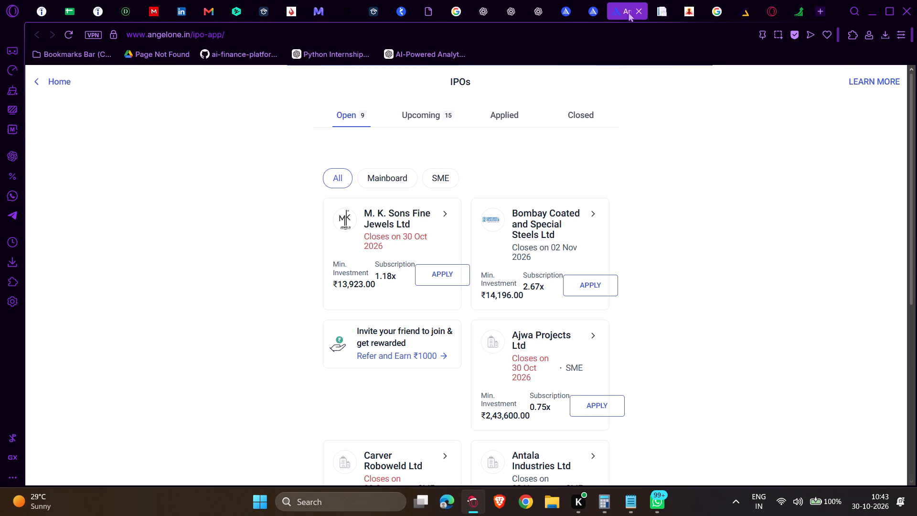
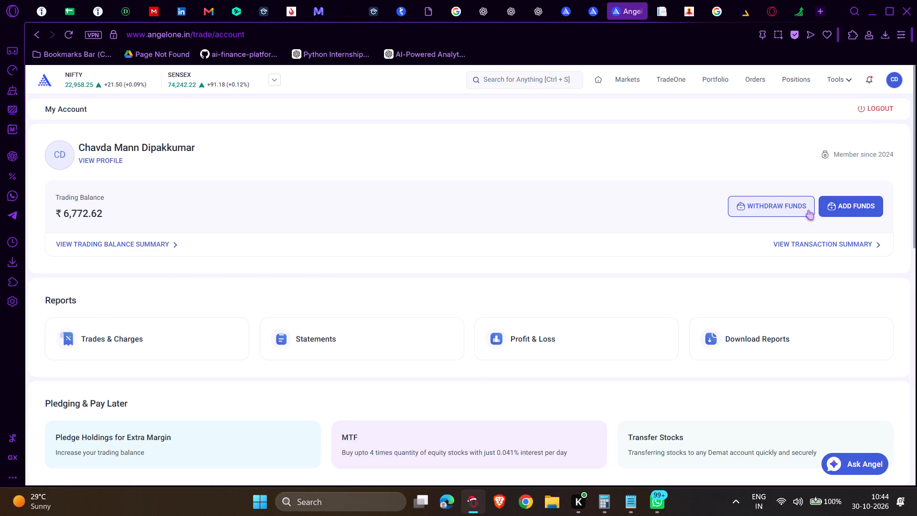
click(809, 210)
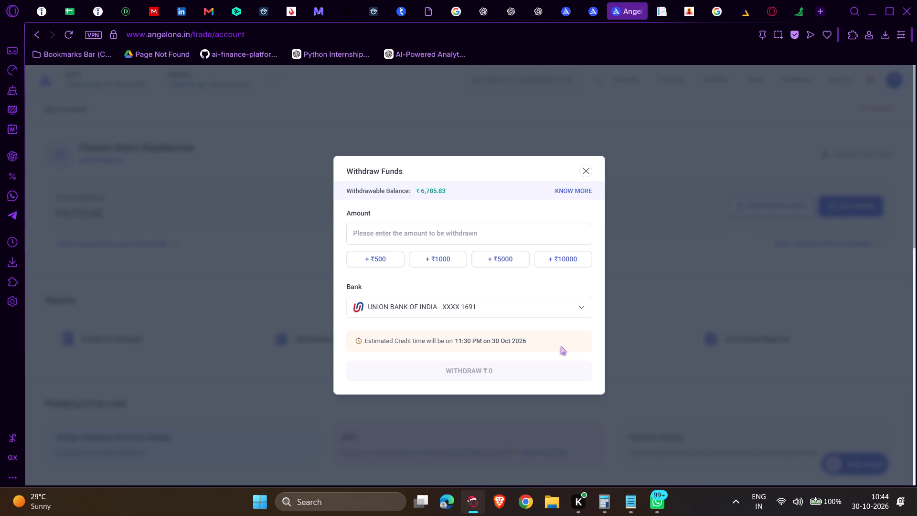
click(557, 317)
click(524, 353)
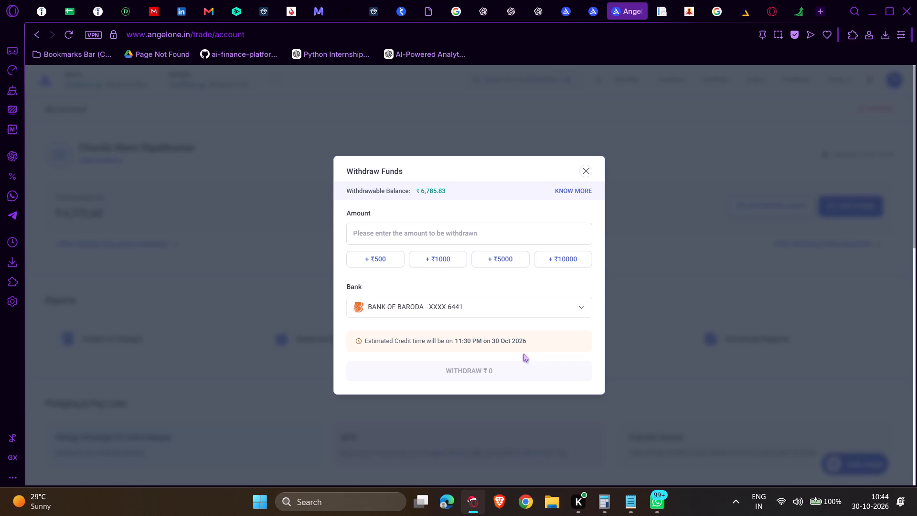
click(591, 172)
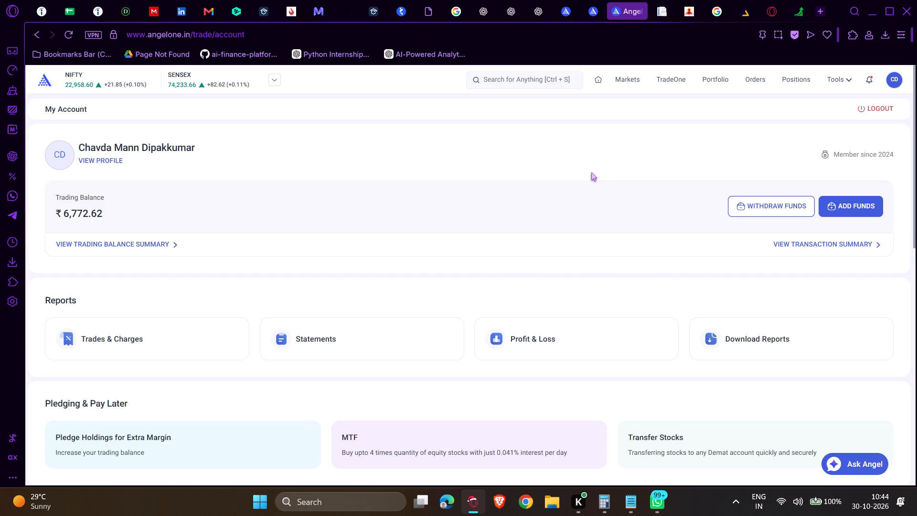